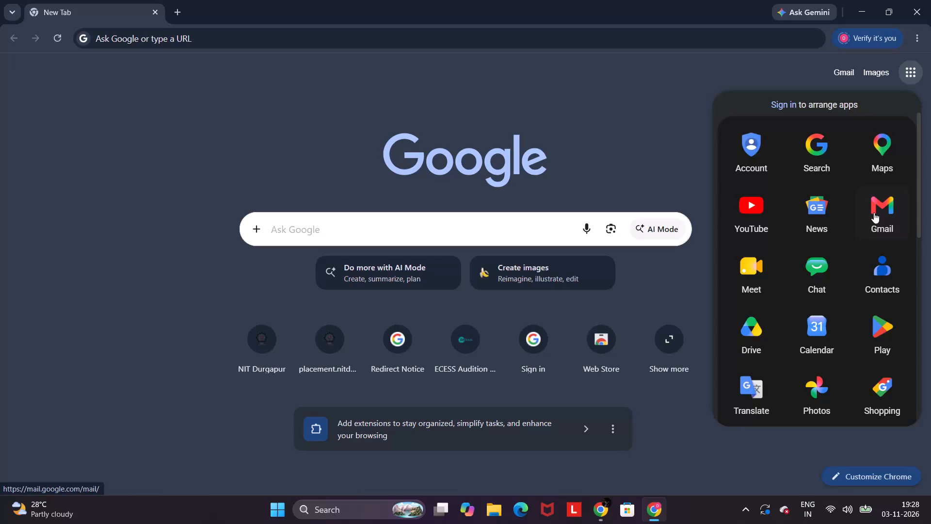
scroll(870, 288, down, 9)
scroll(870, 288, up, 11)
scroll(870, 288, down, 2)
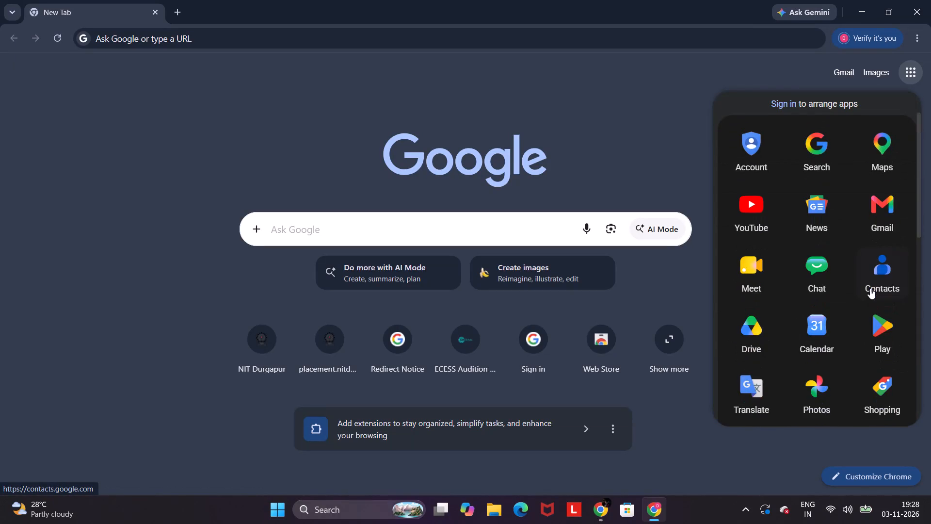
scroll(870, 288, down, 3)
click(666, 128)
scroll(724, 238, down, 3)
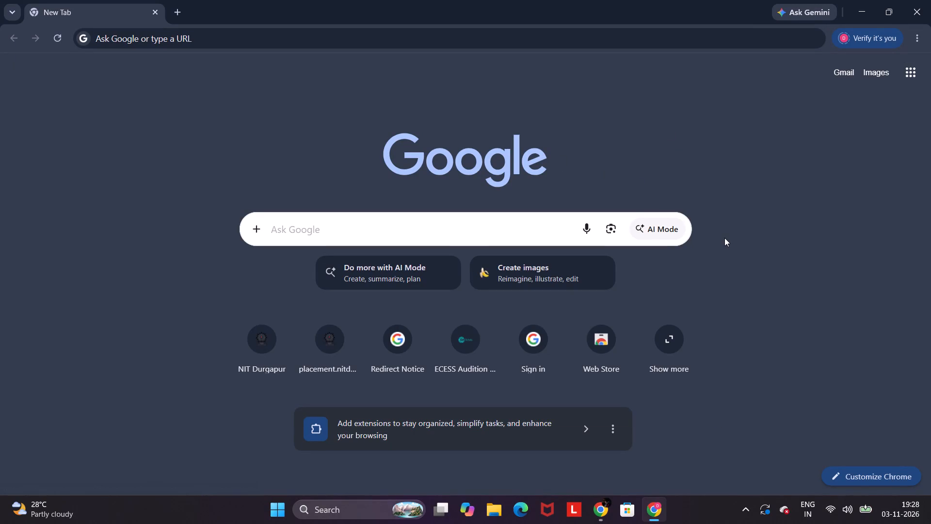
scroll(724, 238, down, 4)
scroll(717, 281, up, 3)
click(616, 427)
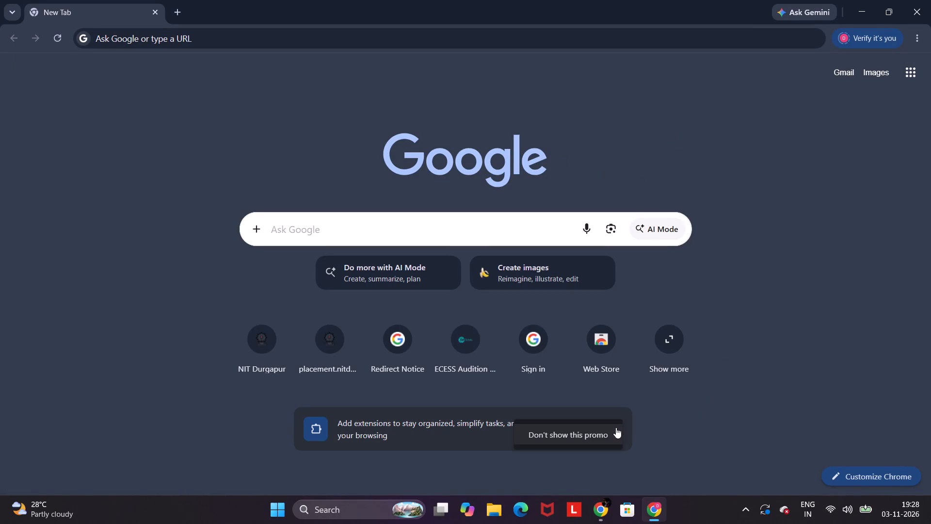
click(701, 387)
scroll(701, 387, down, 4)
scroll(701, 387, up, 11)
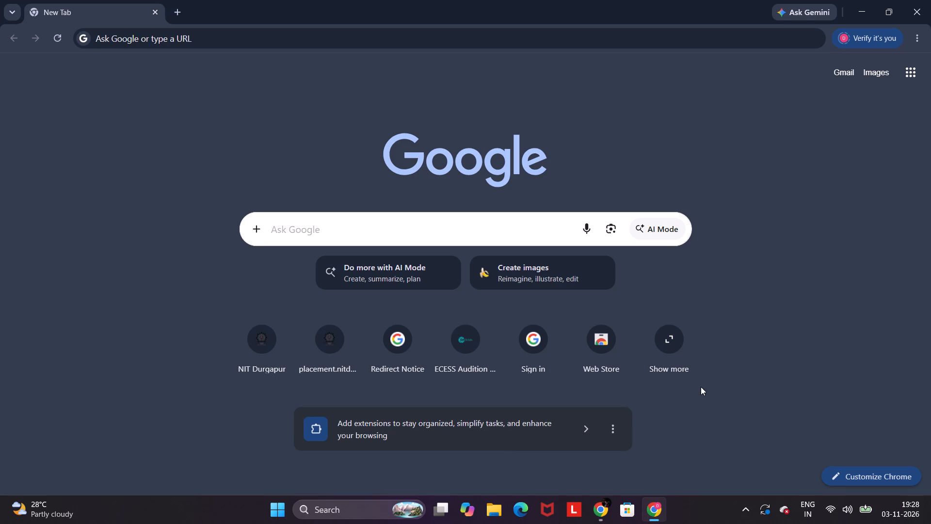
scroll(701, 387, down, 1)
Switch to the other Chrome window with the Congratulations! design open in Canva.
click(598, 507)
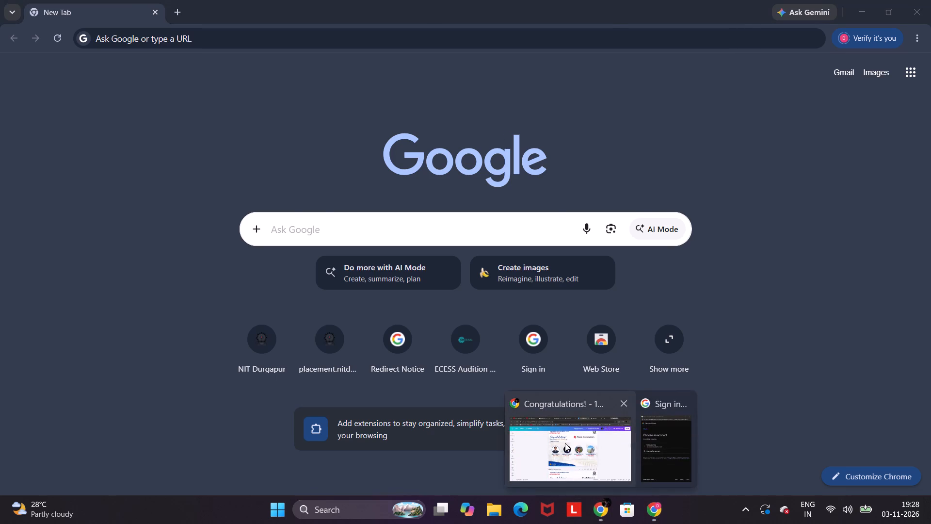
click(553, 451)
Look through the placement and internship congratulation pages of the design to review their companies, students and photos.
scroll(669, 360, up, 2)
scroll(669, 360, down, 7)
scroll(669, 360, up, 2)
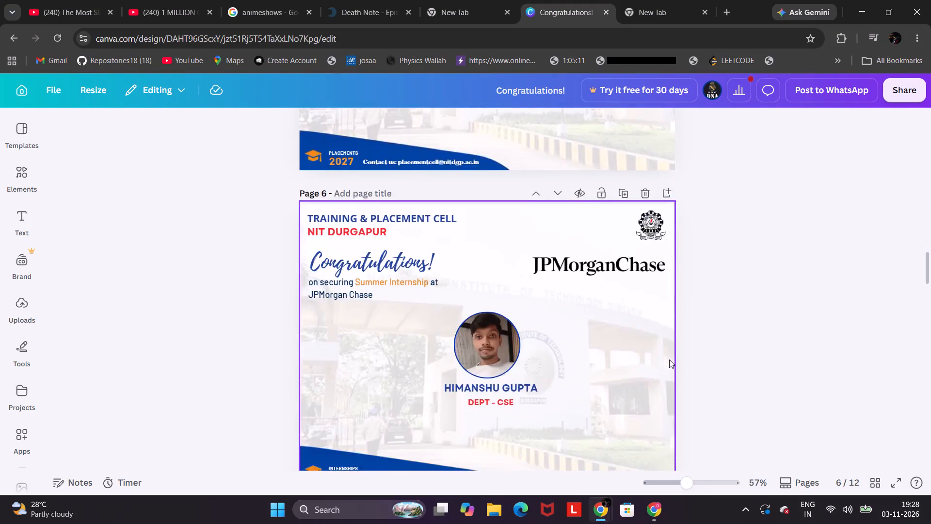
scroll(669, 360, up, 5)
scroll(669, 360, down, 1)
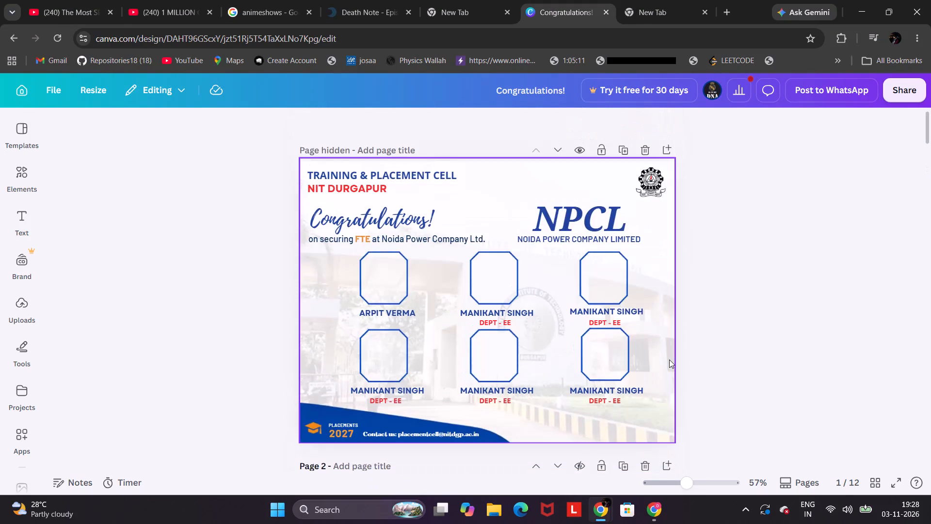
scroll(669, 360, down, 3)
scroll(669, 360, up, 3)
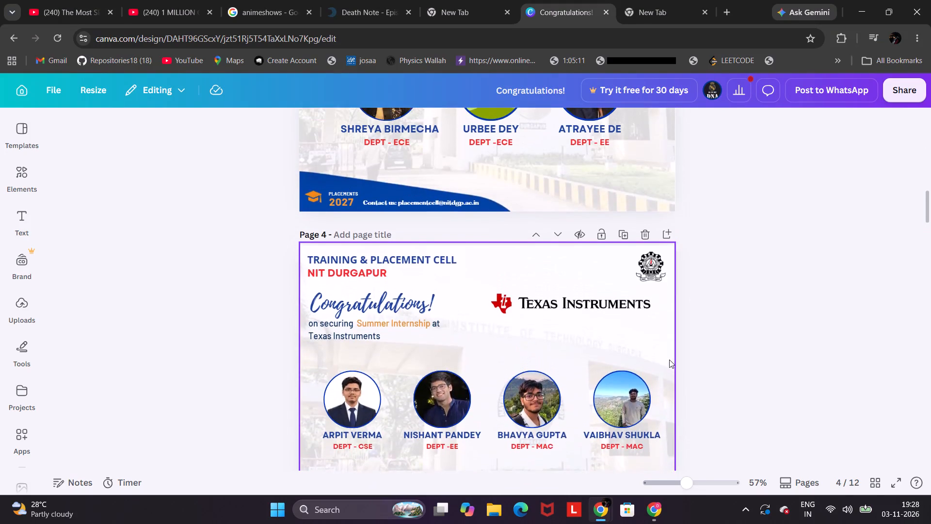
scroll(669, 360, up, 5)
scroll(669, 360, down, 6)
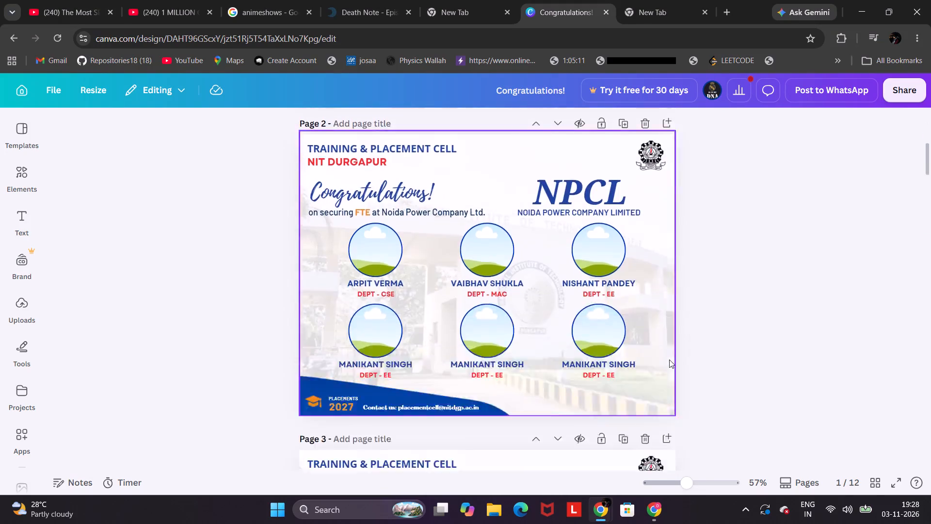
scroll(669, 360, down, 6)
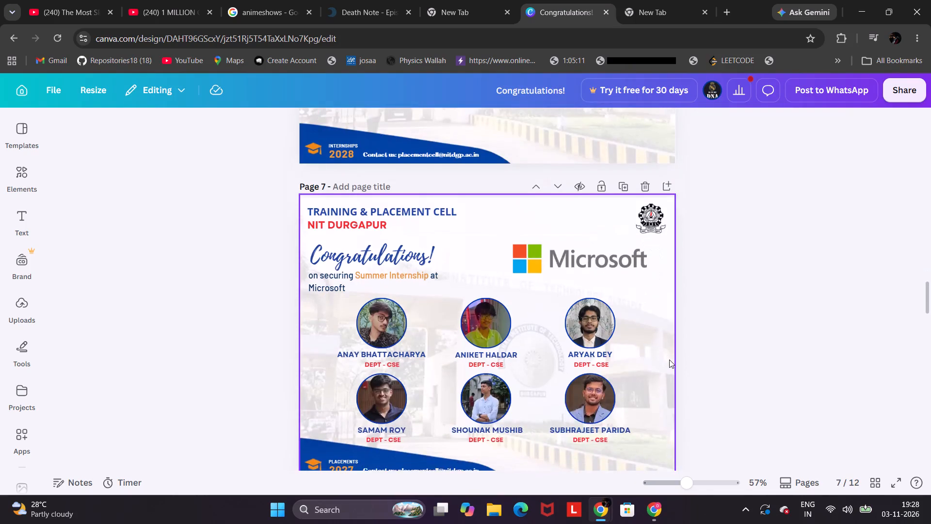
scroll(669, 360, down, 4)
scroll(669, 360, up, 11)
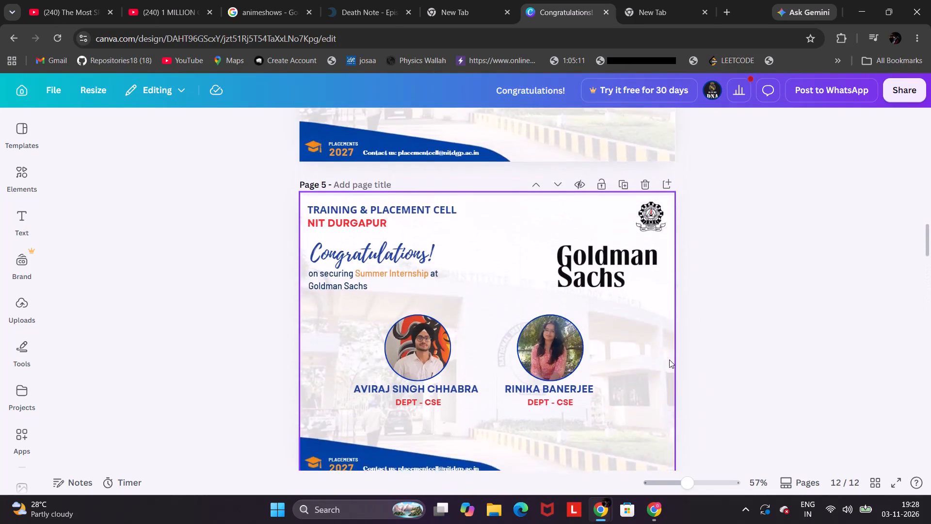
scroll(669, 360, down, 8)
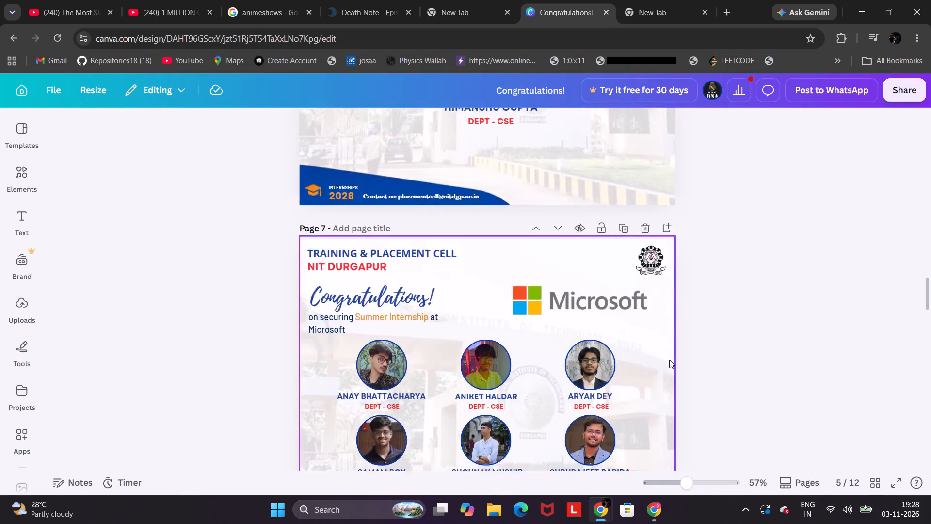
scroll(669, 360, down, 6)
scroll(669, 360, up, 8)
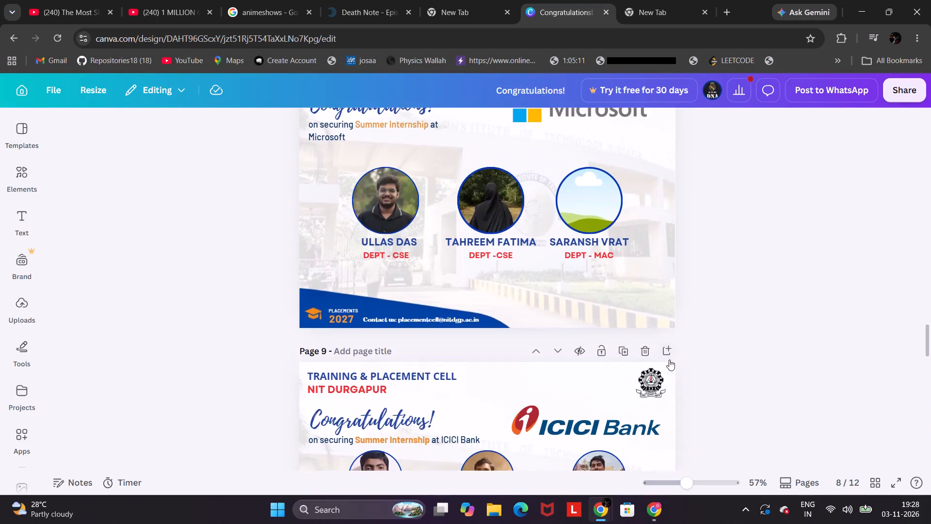
scroll(669, 360, up, 8)
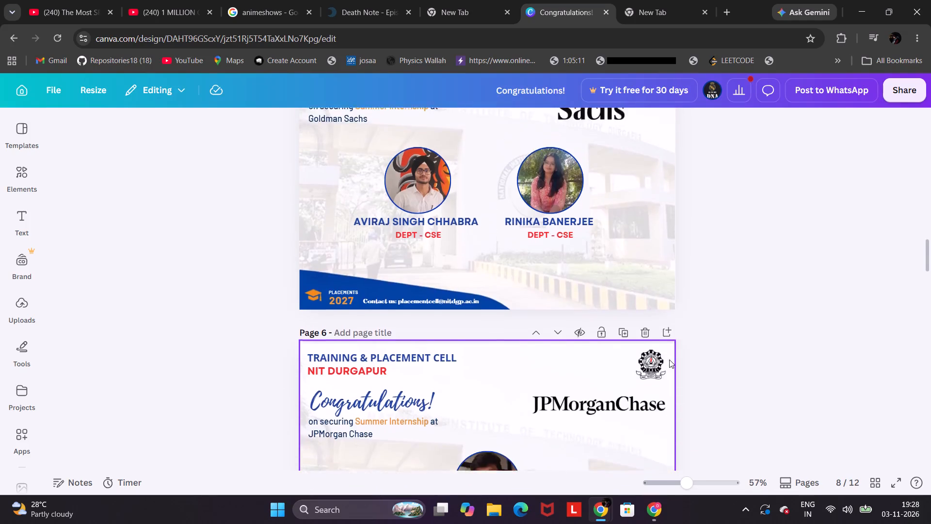
scroll(669, 360, up, 11)
Review the design's pages in order from the first NPCL page through page 12, checking the student photo frames.
scroll(669, 360, down, 2)
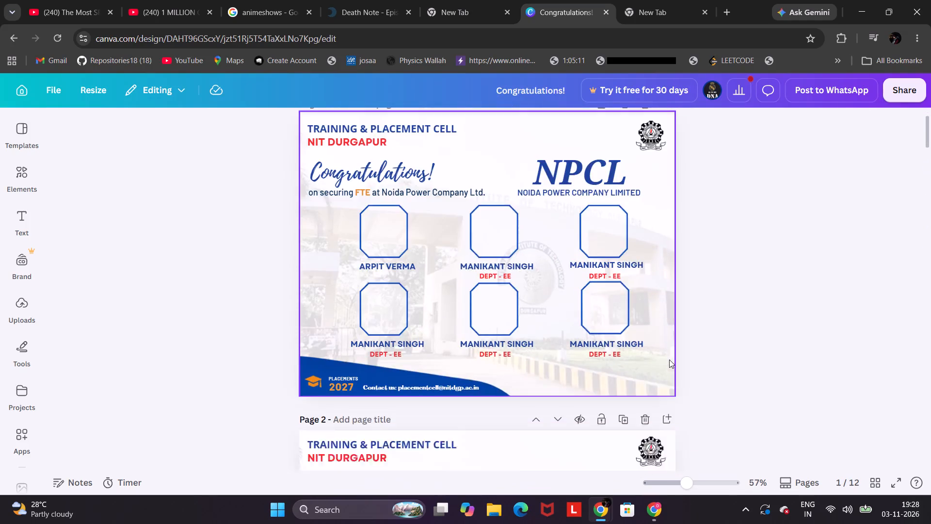
scroll(669, 360, down, 2)
scroll(669, 360, up, 5)
scroll(669, 360, down, 7)
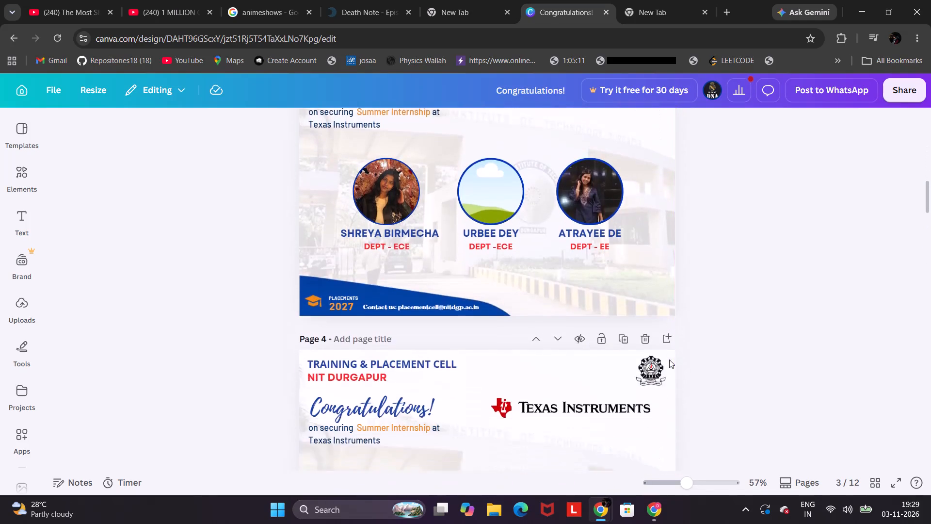
scroll(669, 360, down, 4)
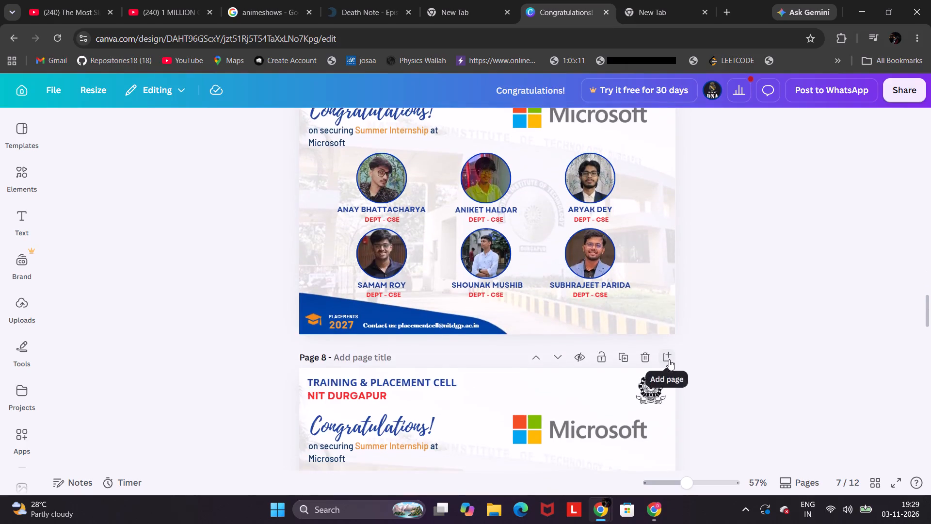
scroll(669, 360, down, 2)
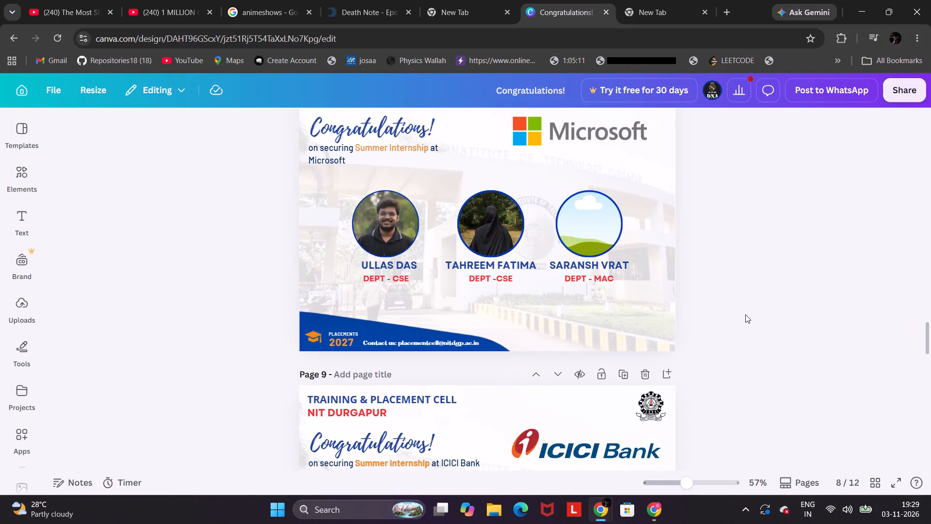
scroll(745, 314, down, 3)
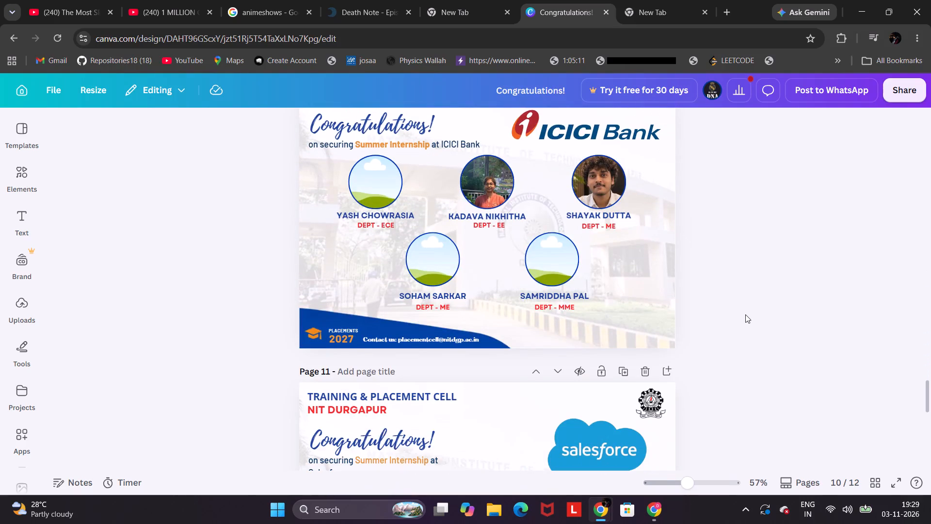
scroll(745, 314, down, 2)
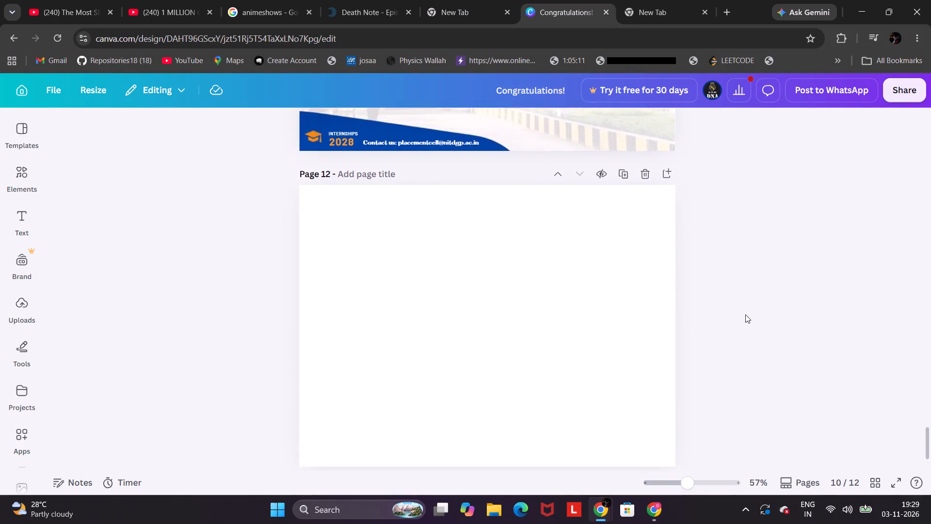
scroll(745, 314, down, 2)
scroll(745, 314, up, 6)
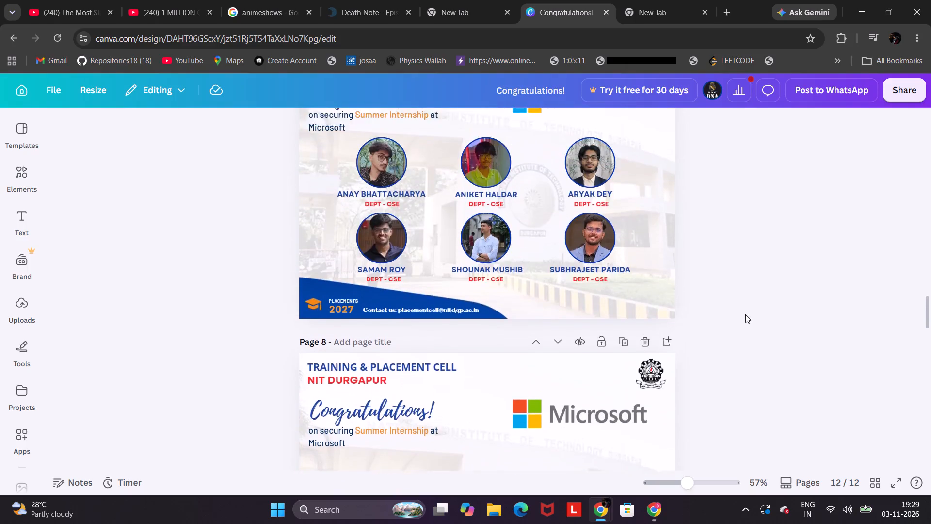
scroll(745, 314, up, 14)
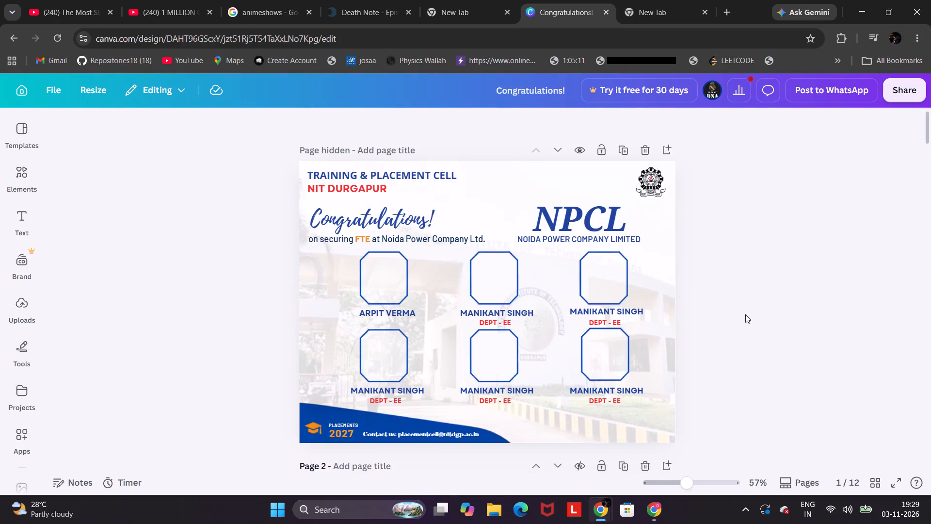
scroll(745, 314, up, 1)
Examine the Texas Instruments internship poster on page 3 up close, including its three student photo frames.
scroll(745, 314, down, 8)
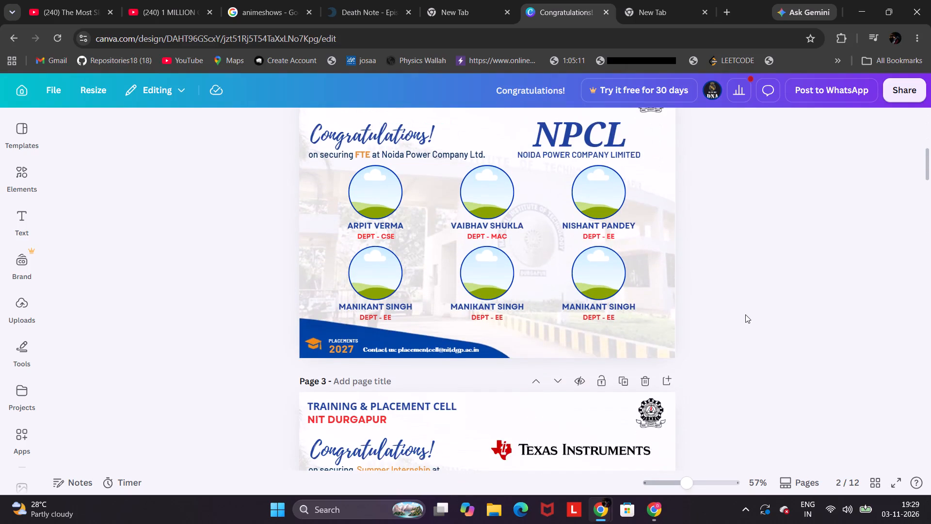
scroll(745, 314, down, 3)
scroll(745, 314, up, 1)
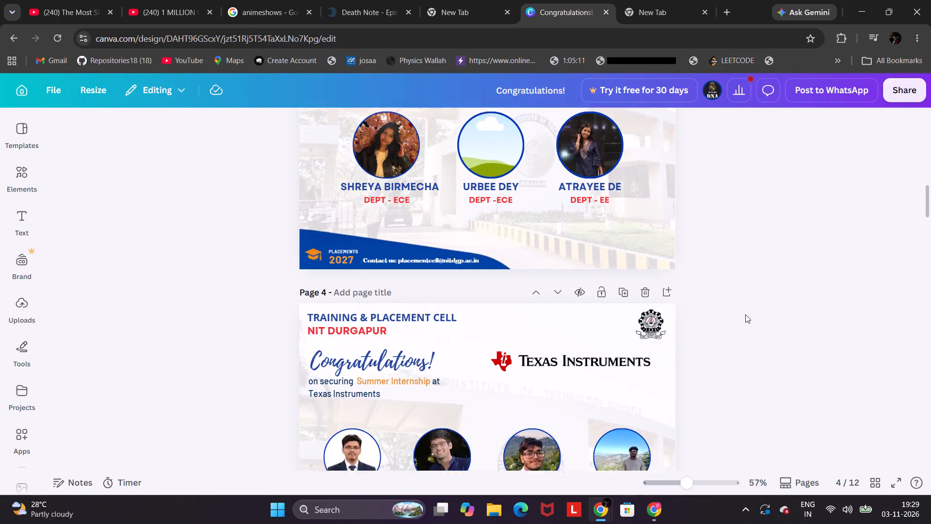
scroll(745, 314, up, 2)
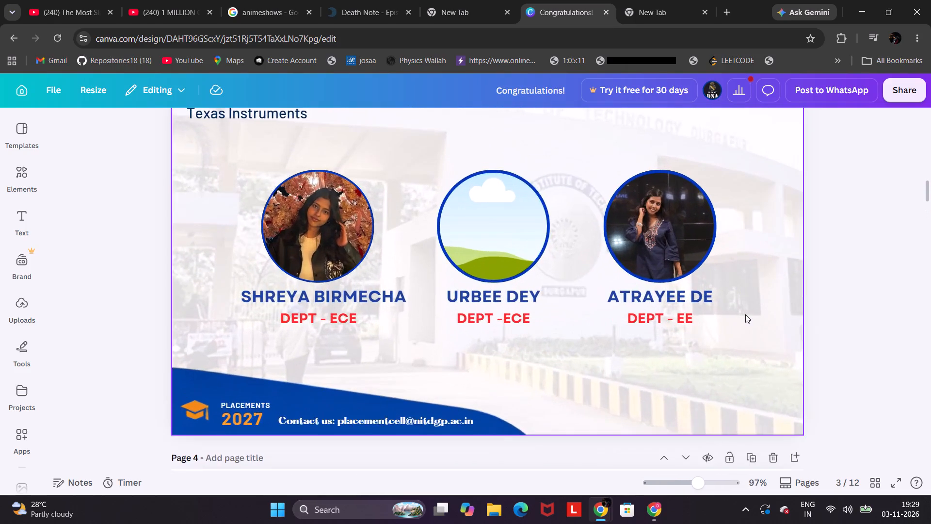
scroll(745, 314, up, 1)
scroll(745, 314, right, 1)
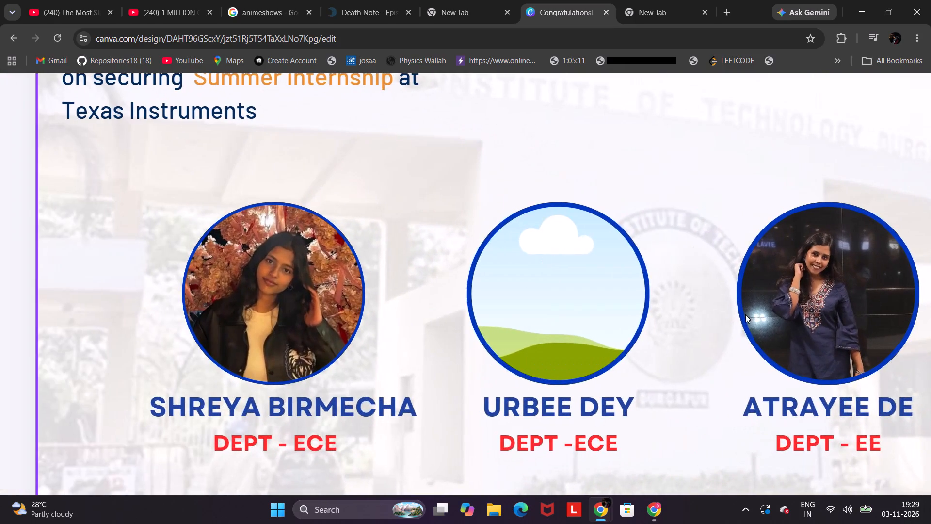
scroll(745, 314, right, 1)
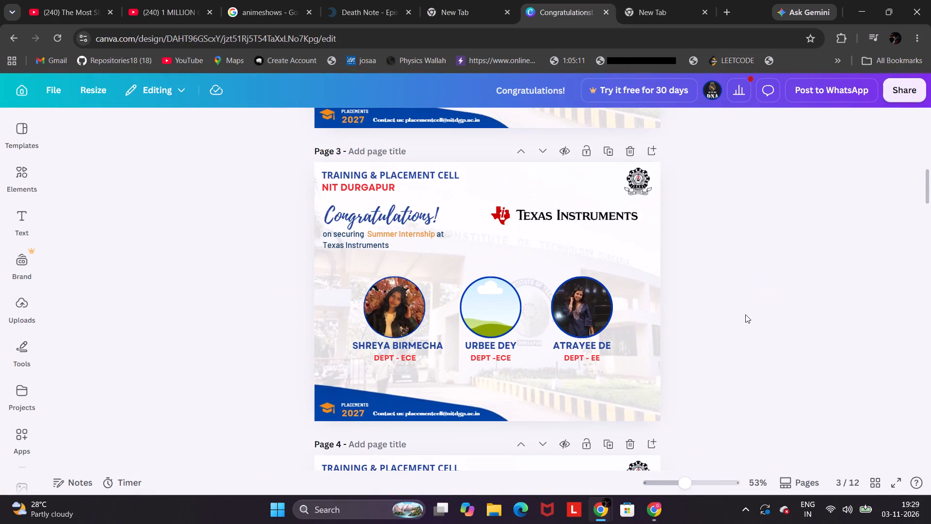
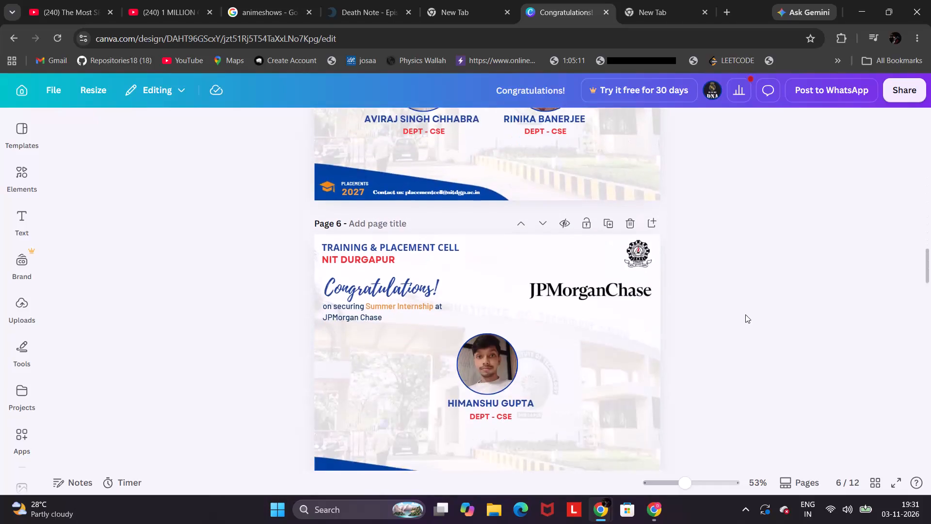
Review the congratulations posters again from the NPCL page 2 to the ICICI Bank page 9, checking the student photo frames.
scroll(745, 314, up, 2)
scroll(745, 314, down, 3)
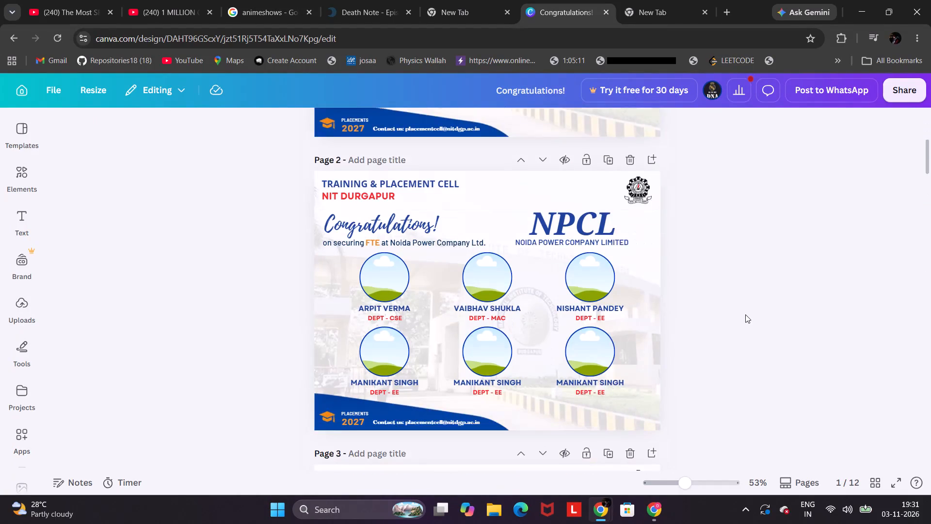
scroll(745, 314, down, 6)
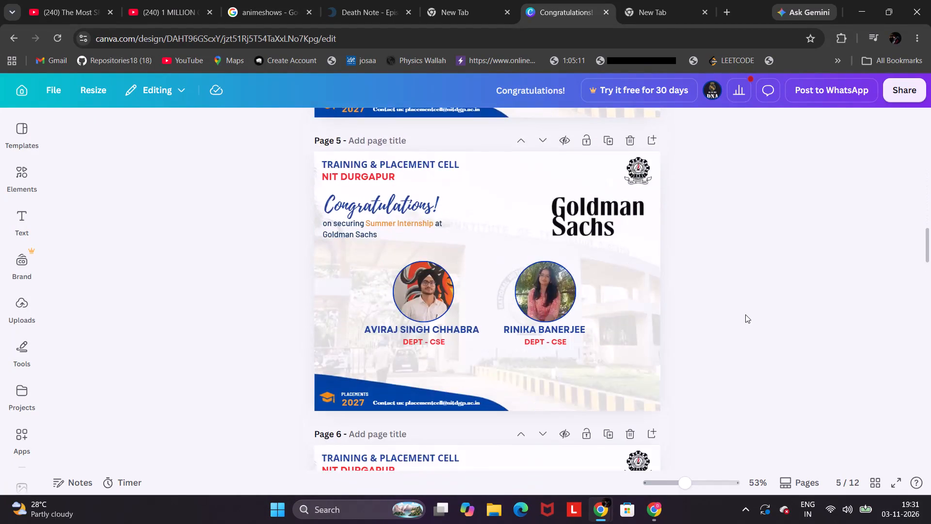
scroll(745, 314, down, 7)
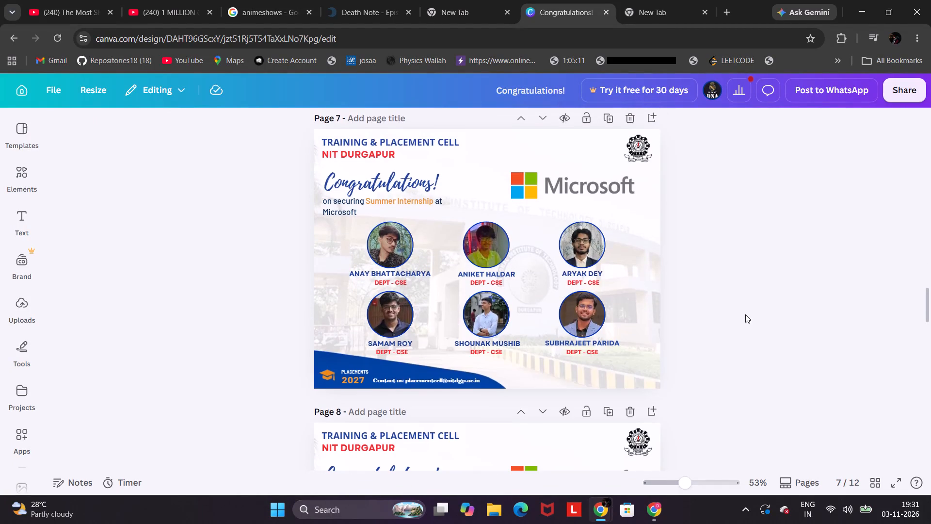
scroll(745, 314, down, 6)
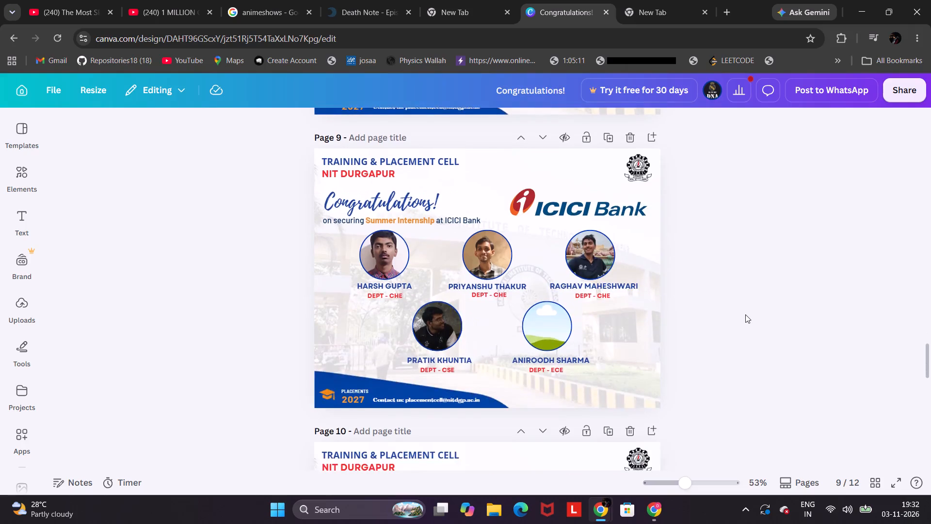
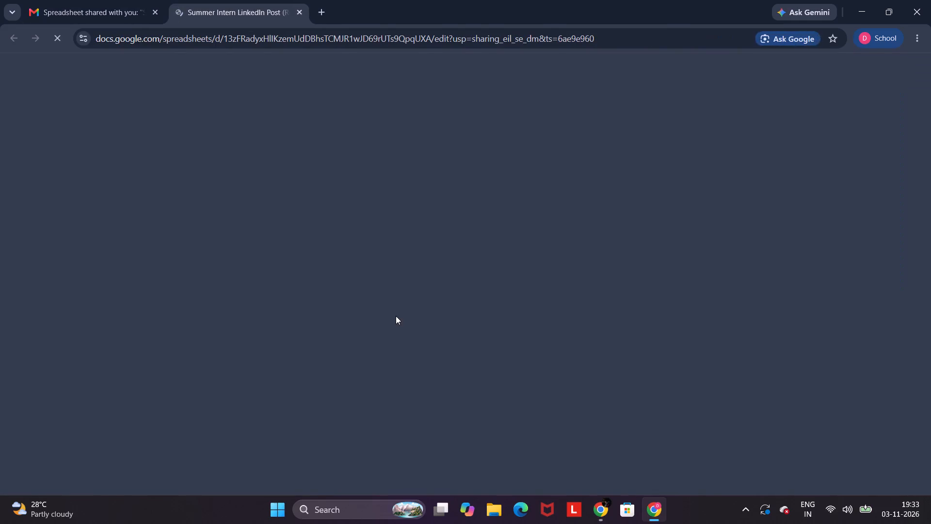
Look through the Summer Intern LinkedIn Post (Responses) spreadsheet, examining the students' names, departments, companies and photo links.
scroll(396, 316, right, 1)
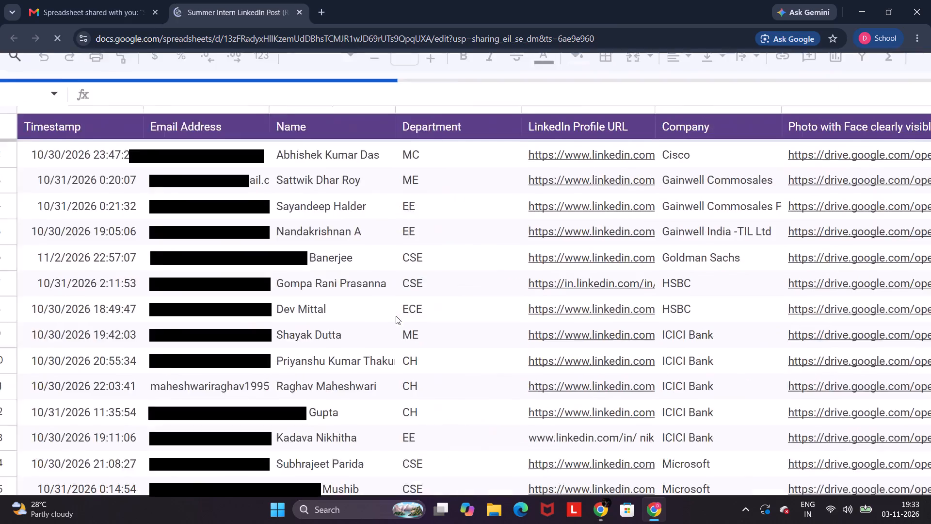
scroll(396, 316, right, 2)
scroll(505, 273, down, 1)
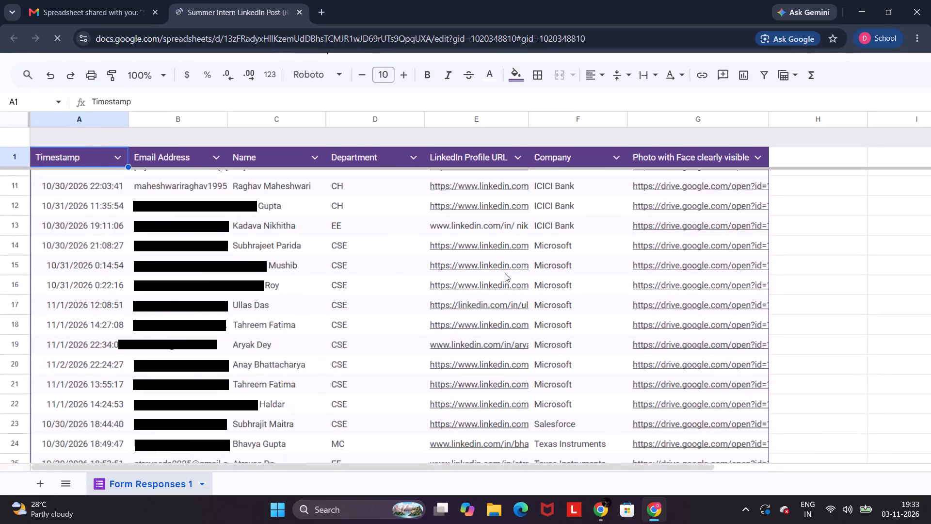
scroll(505, 273, down, 4)
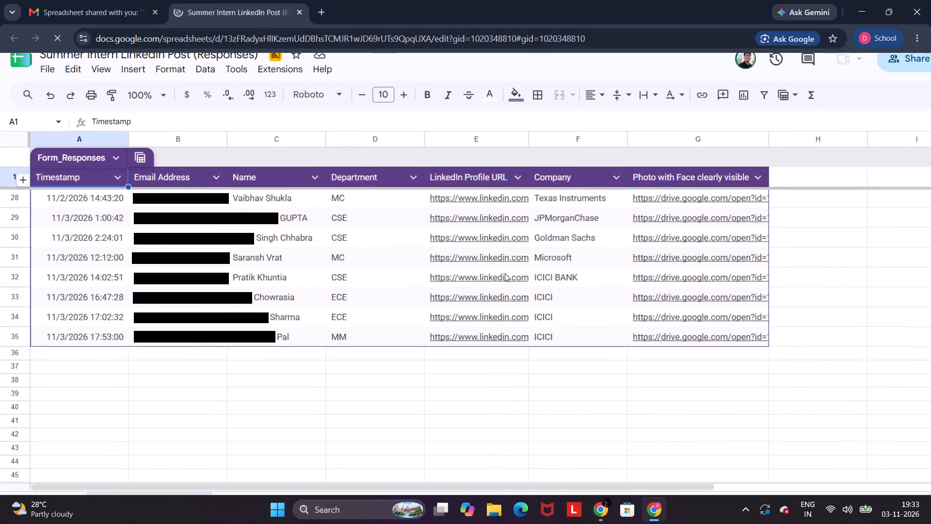
scroll(505, 273, down, 1)
scroll(505, 273, up, 6)
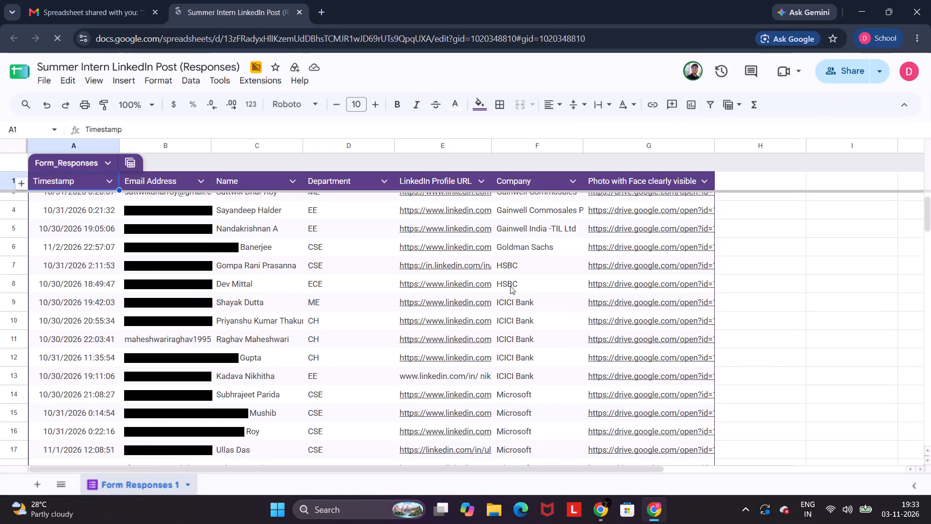
scroll(510, 286, up, 2)
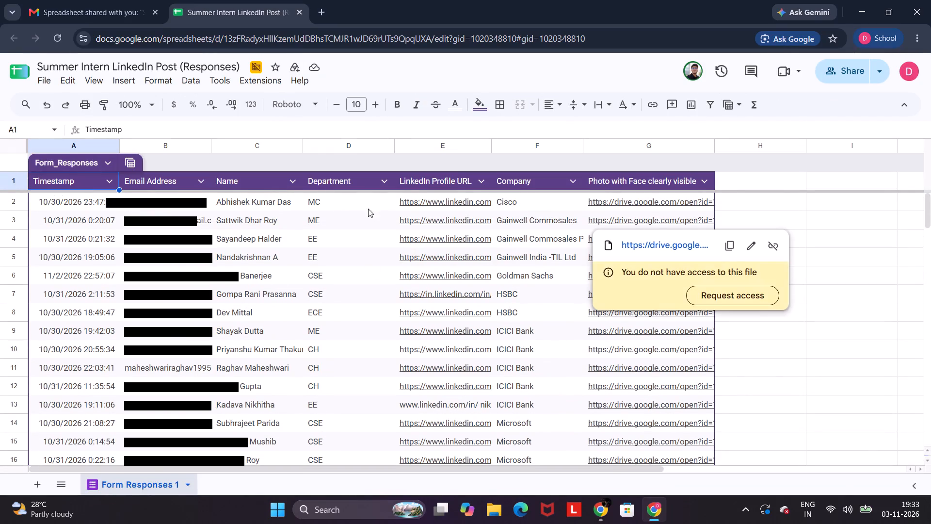
Examine the Company column entries for the Cisco and Gainwell responses in the summer intern form sheet.
click(383, 215)
click(522, 229)
double_click(527, 236)
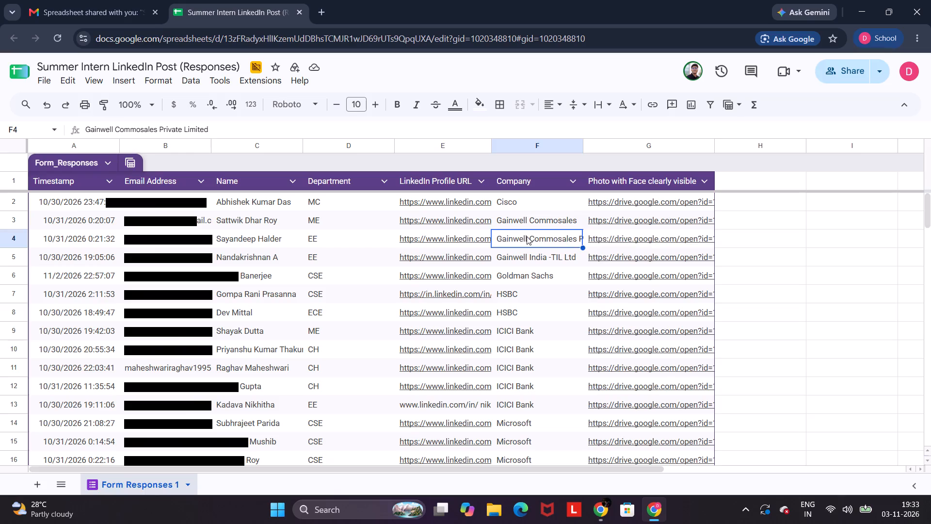
double_click(543, 215)
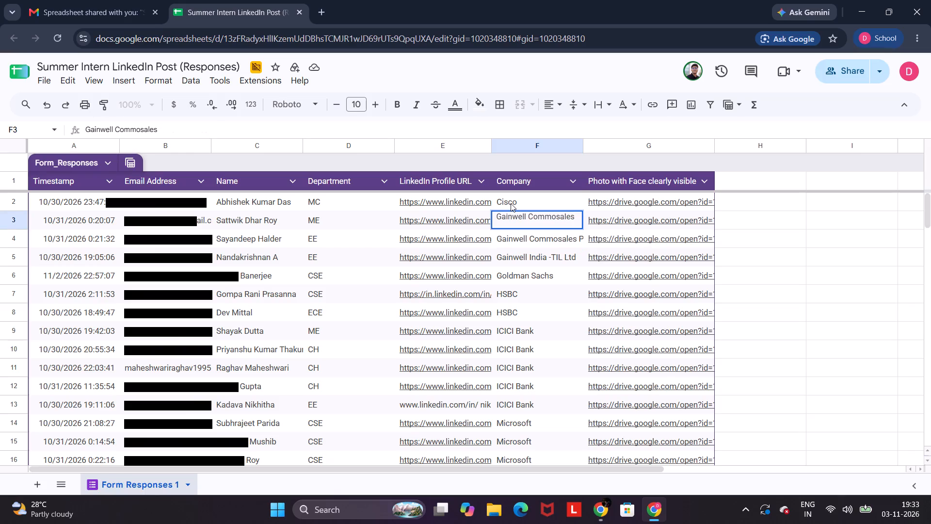
click(511, 205)
click(511, 223)
click(523, 245)
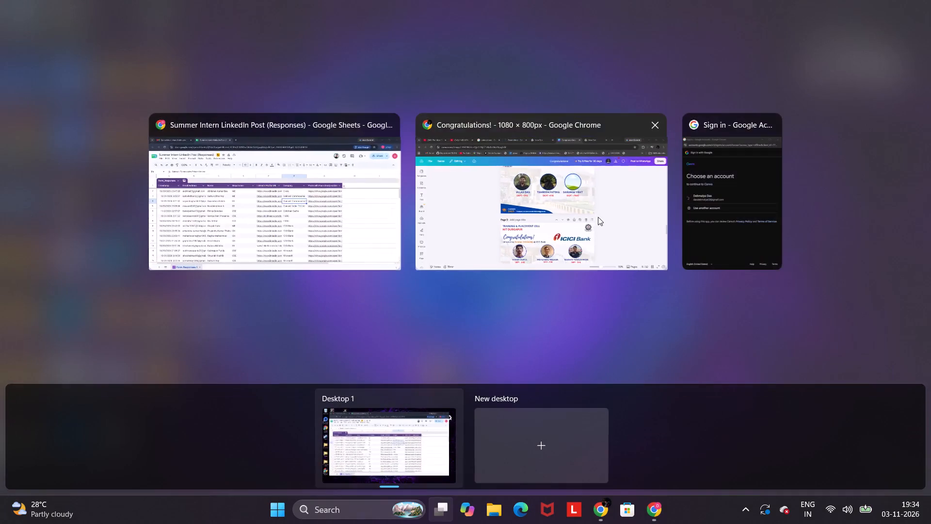
Switch to the Canva Congratulations design and duplicate the six-student Microsoft poster on page 7.
click(598, 217)
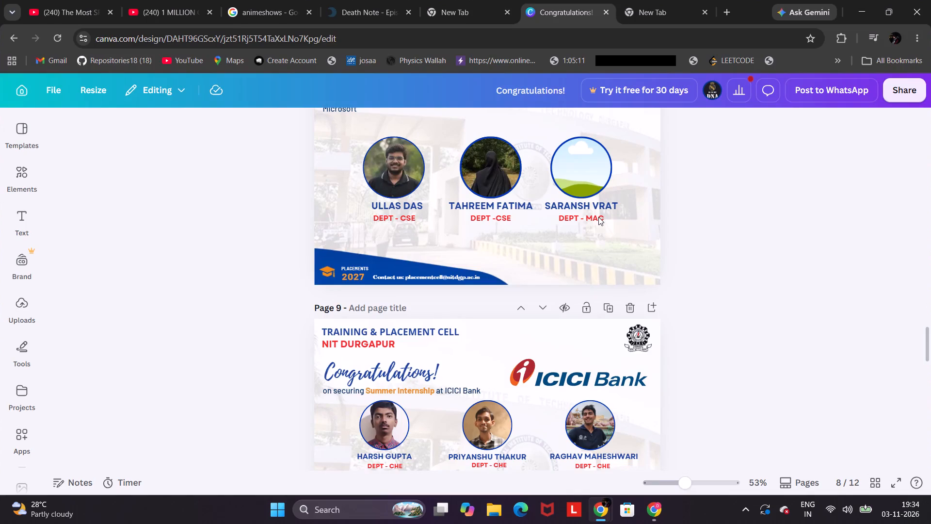
scroll(627, 176, down, 6)
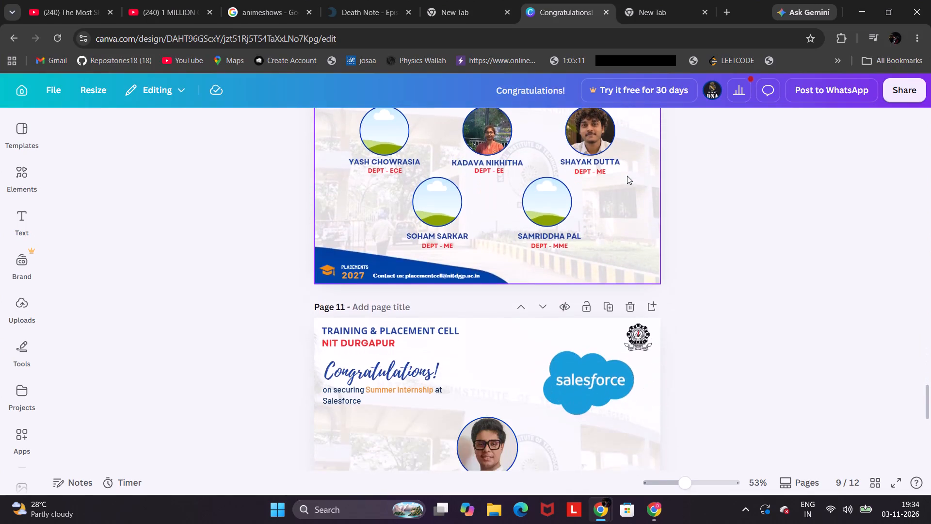
scroll(627, 176, down, 4)
scroll(627, 176, up, 3)
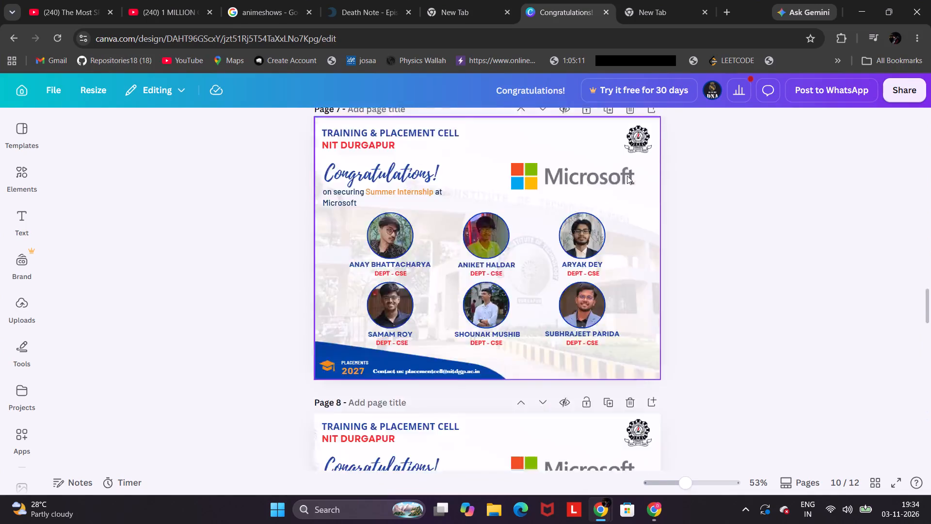
scroll(627, 176, up, 4)
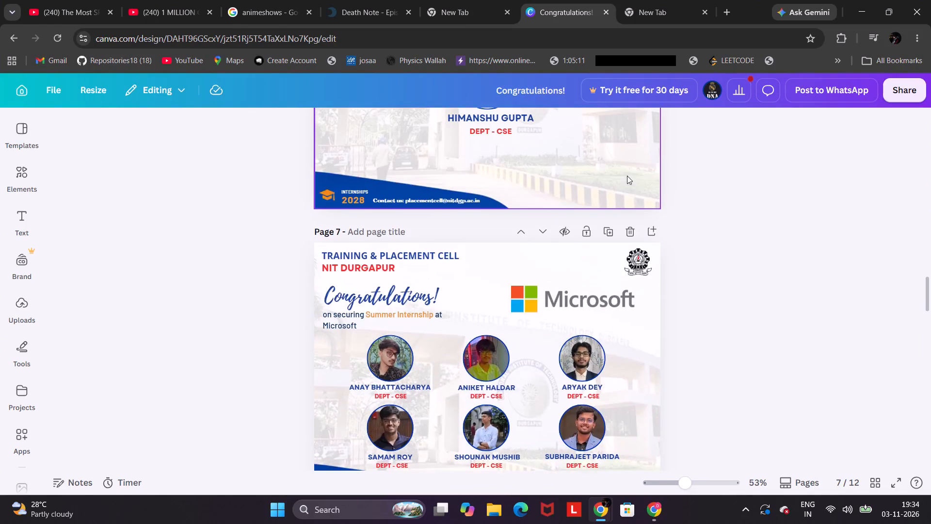
click(610, 231)
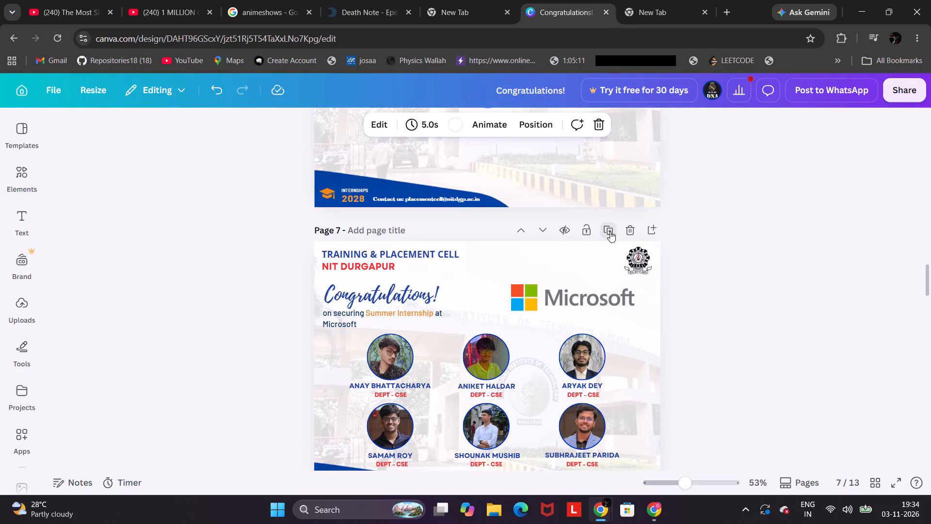
Review the posters from the NPCL page 2 through the later pages, comparing their layouts with the duplicated Microsoft page 8.
scroll(610, 231, down, 2)
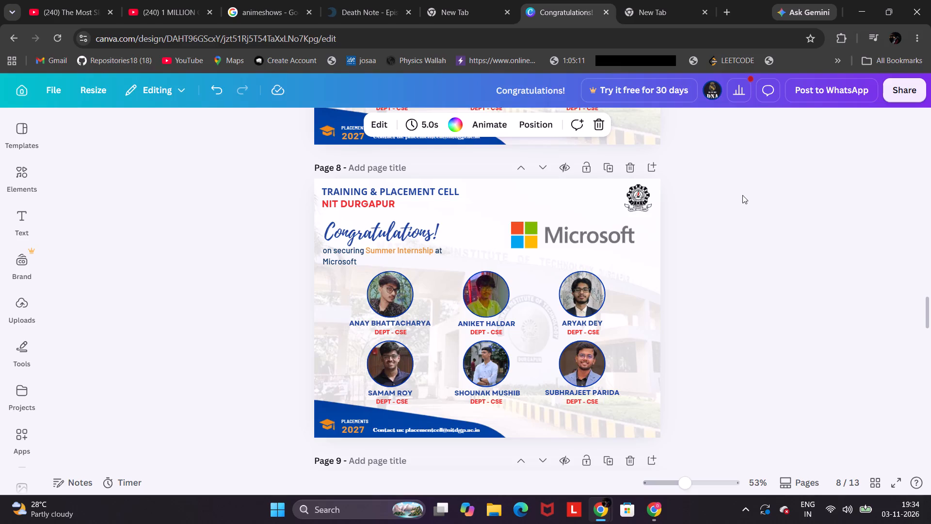
scroll(742, 195, up, 9)
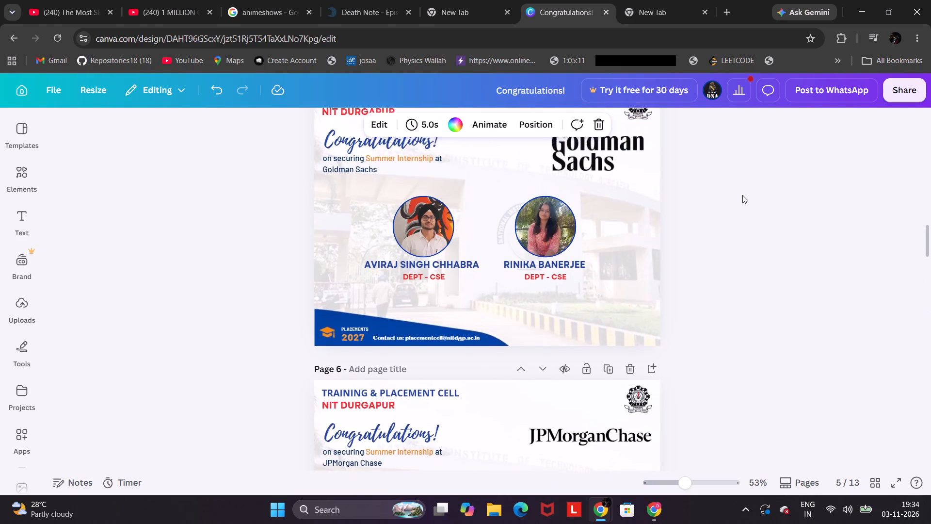
scroll(742, 195, up, 3)
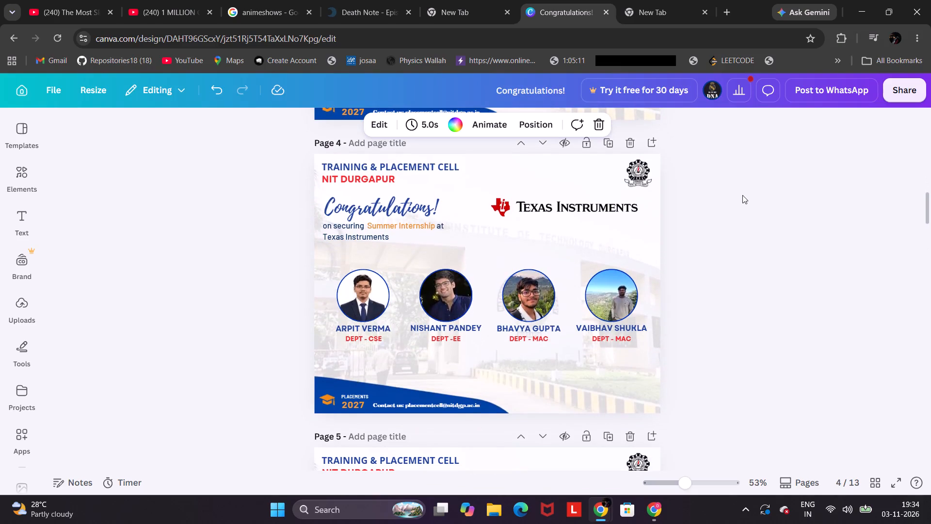
scroll(742, 195, up, 2)
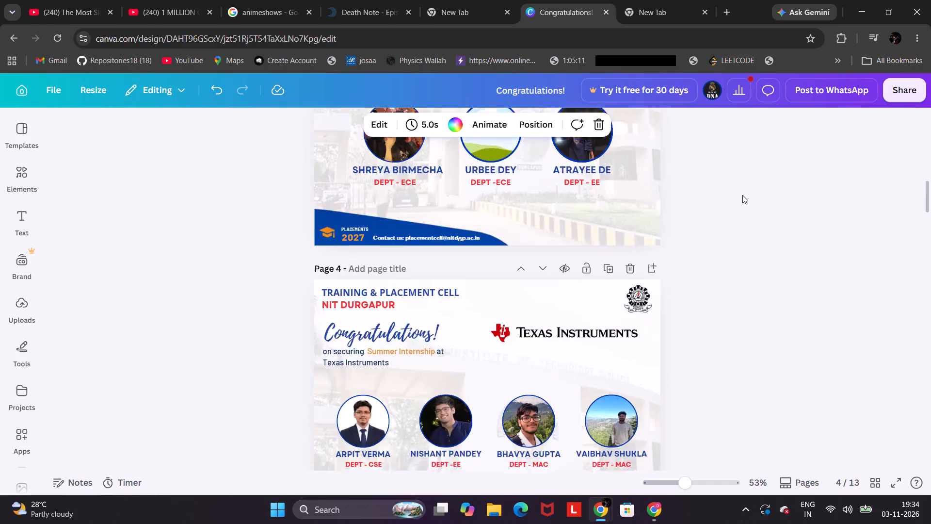
scroll(742, 195, up, 6)
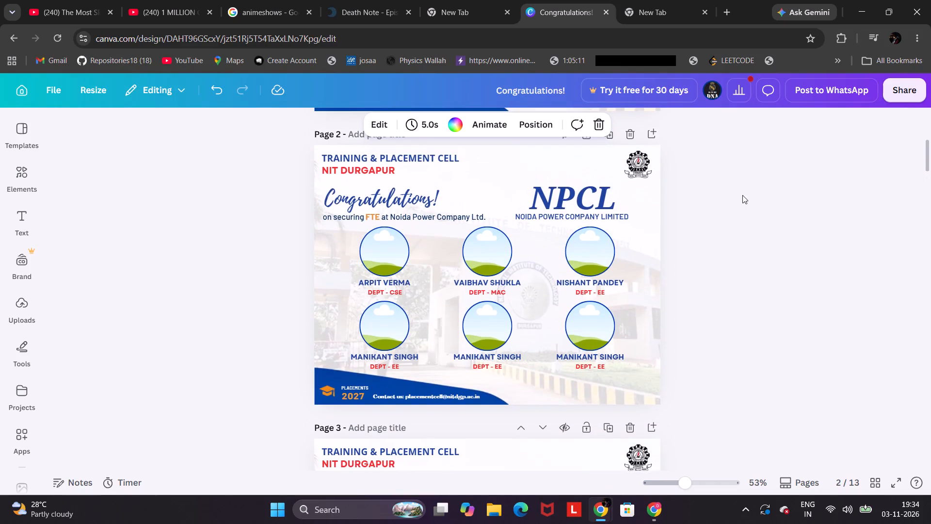
scroll(742, 195, down, 7)
scroll(742, 195, right, 1)
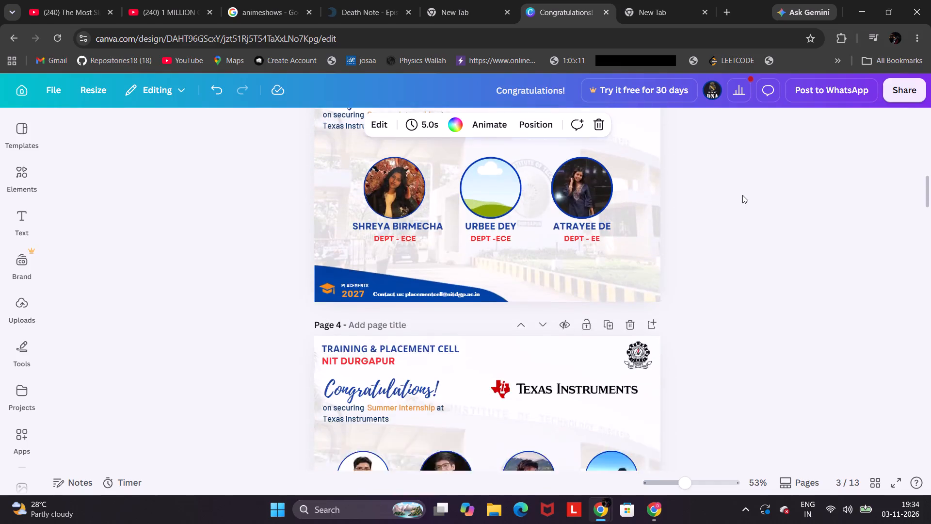
scroll(742, 195, right, 1)
scroll(742, 195, down, 4)
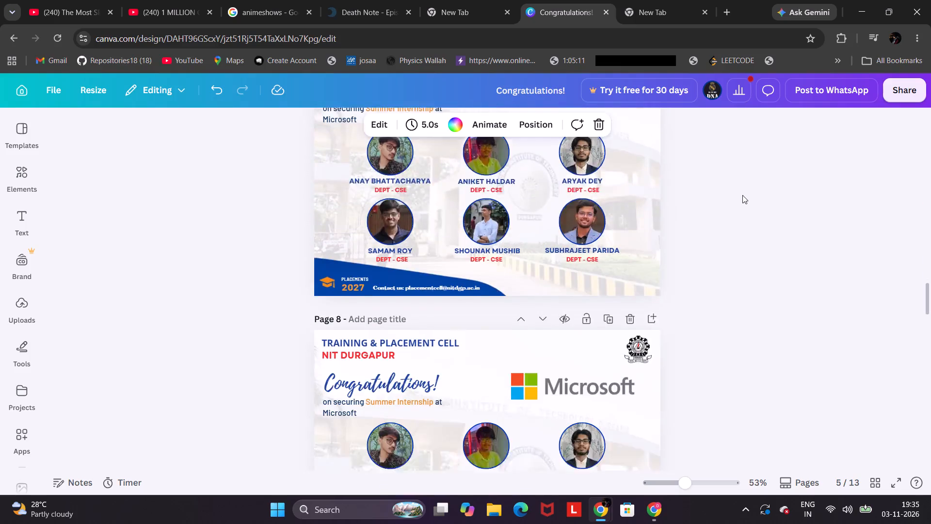
scroll(742, 195, down, 5)
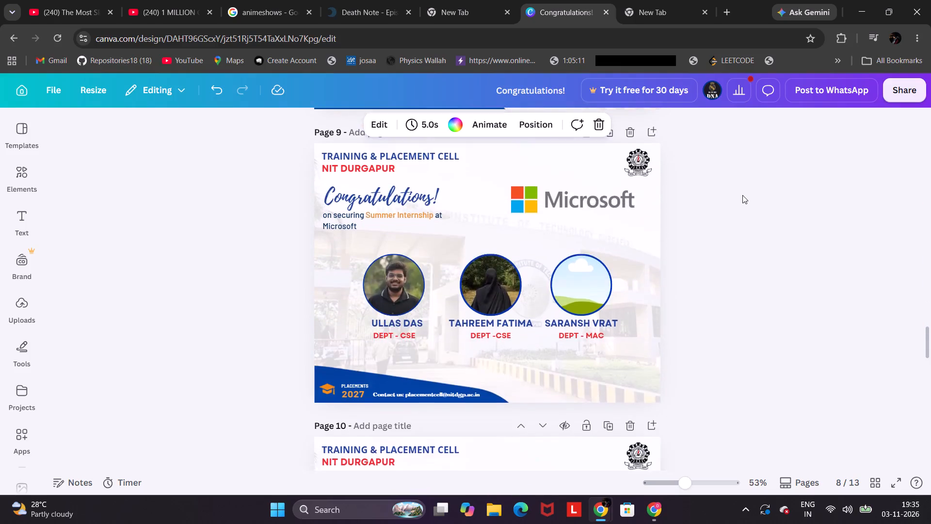
scroll(742, 195, down, 2)
scroll(742, 195, up, 6)
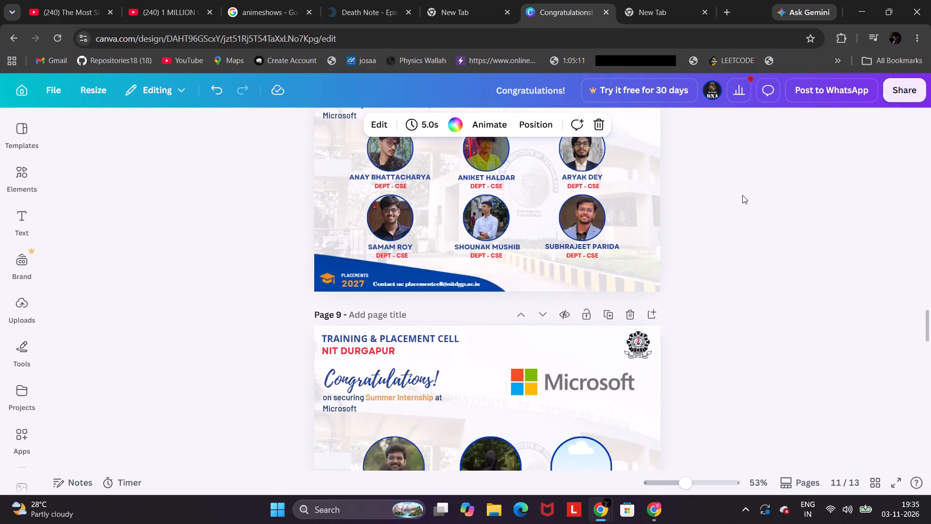
scroll(742, 195, up, 2)
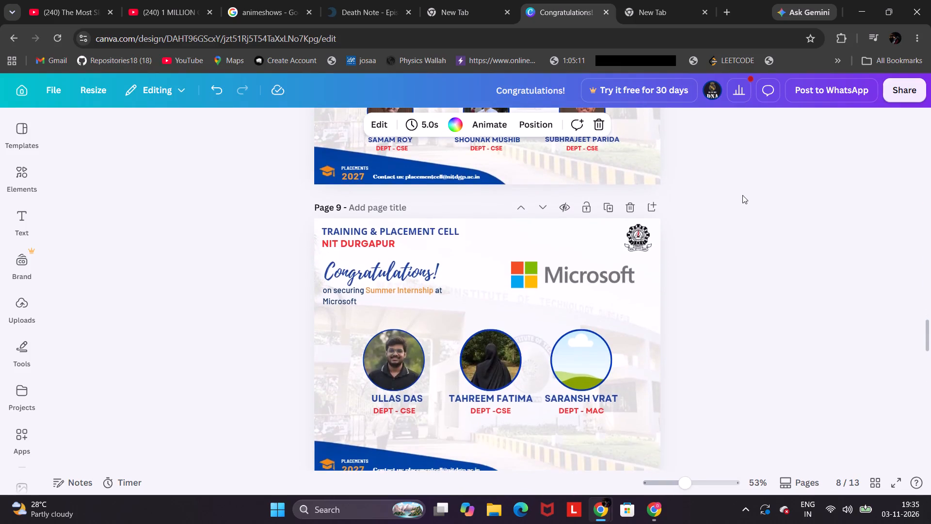
scroll(742, 195, up, 1)
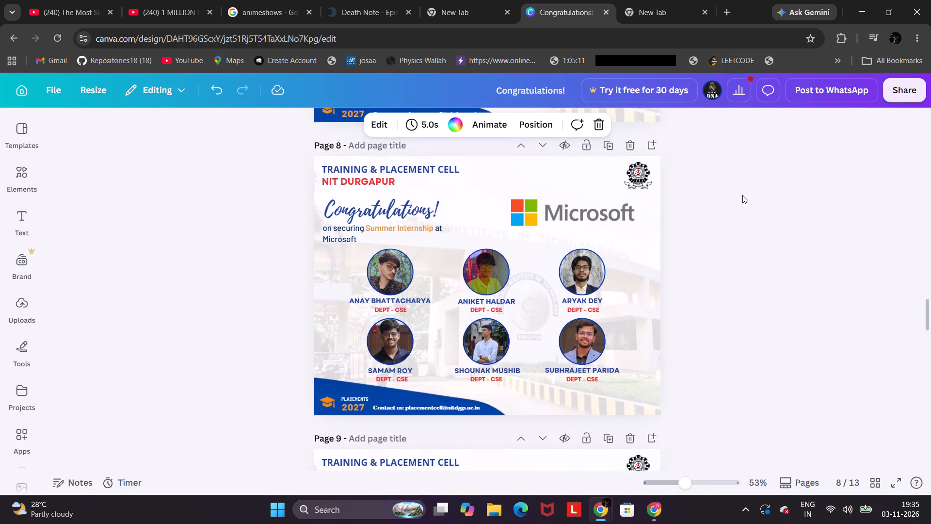
scroll(742, 195, up, 4)
Replace the first student's name in the upper row of the duplicated page 8 with the new intern's name, Dhruv.
scroll(742, 195, down, 1)
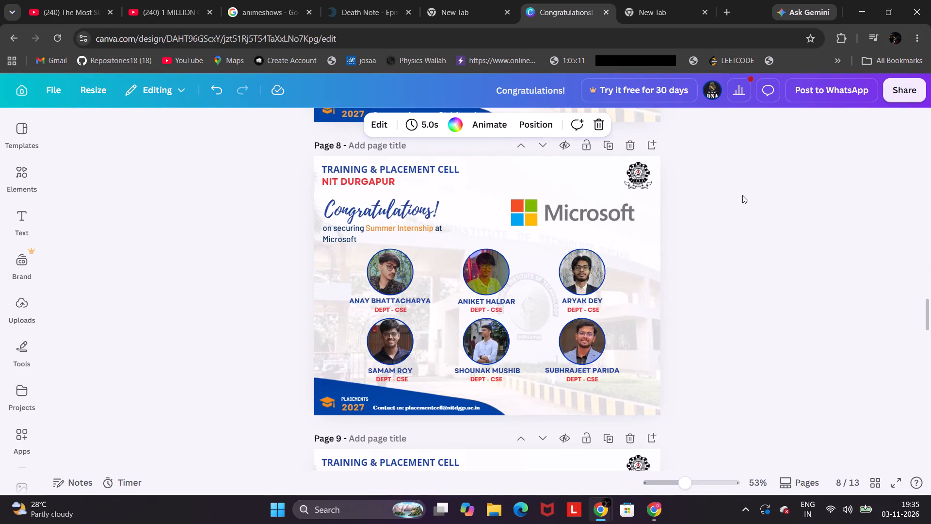
scroll(742, 195, down, 1)
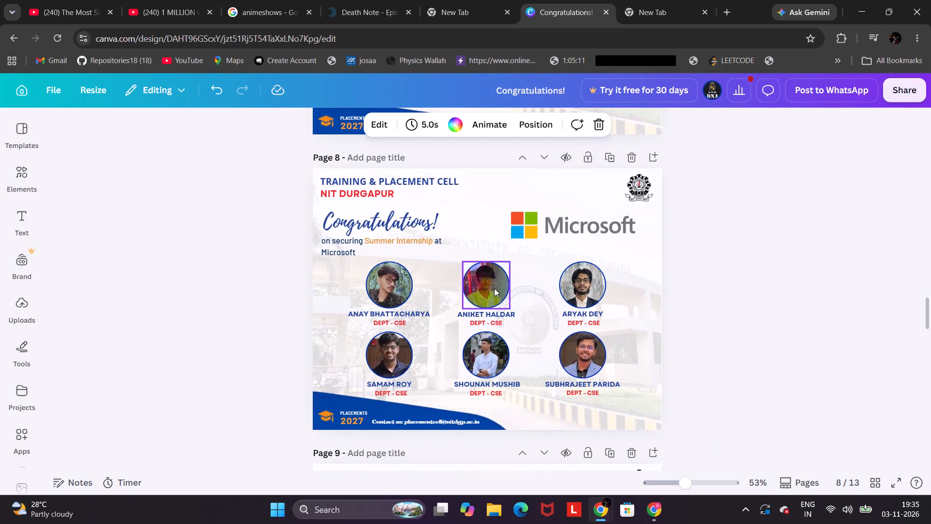
double_click(396, 314)
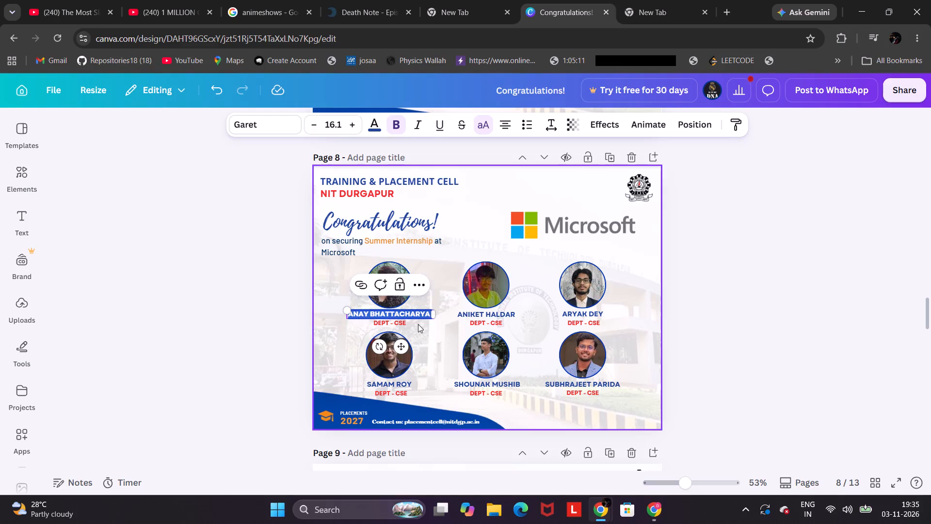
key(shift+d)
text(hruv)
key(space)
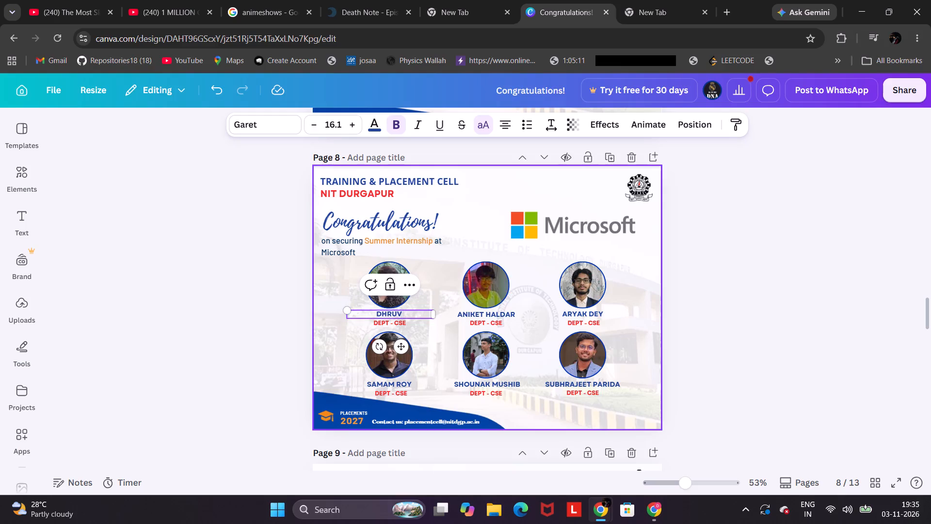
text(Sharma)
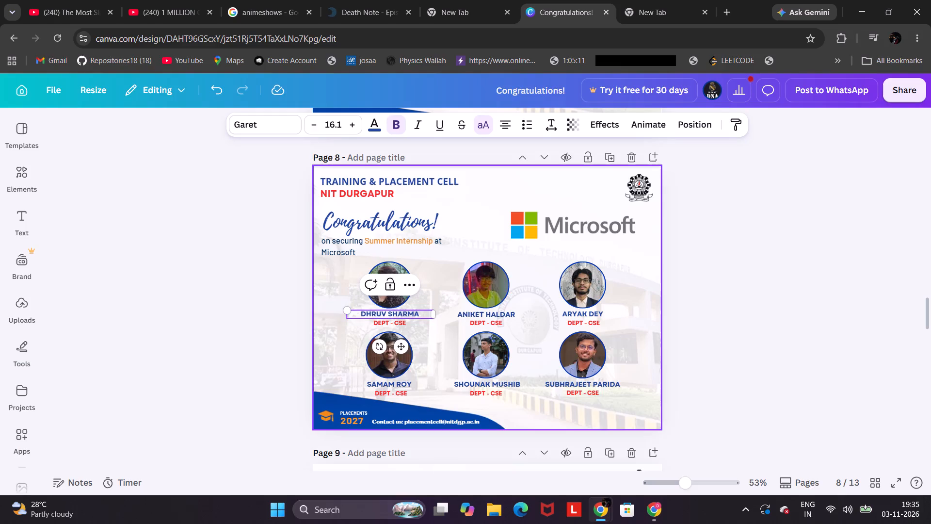
Change the department line under the first student on page 8 to DEPT - EE.
double_click(402, 324)
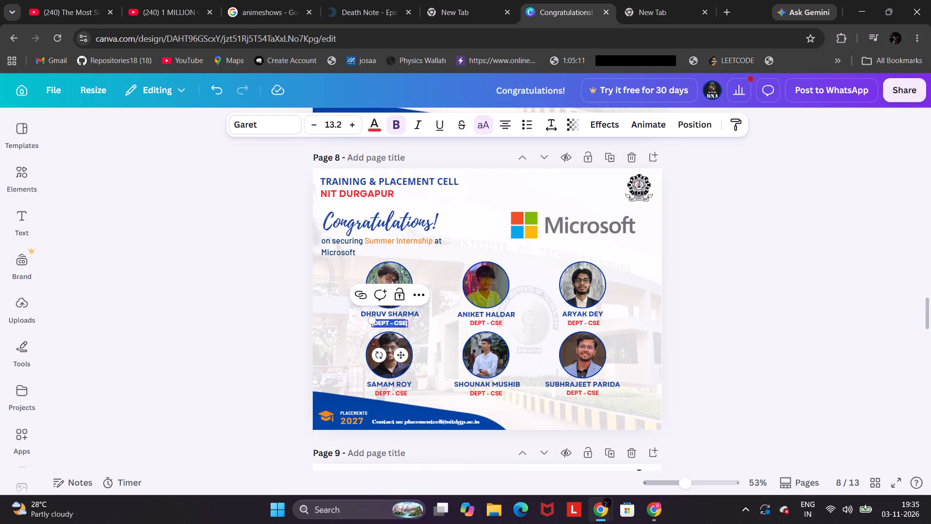
click(402, 324)
key(BackSpace)
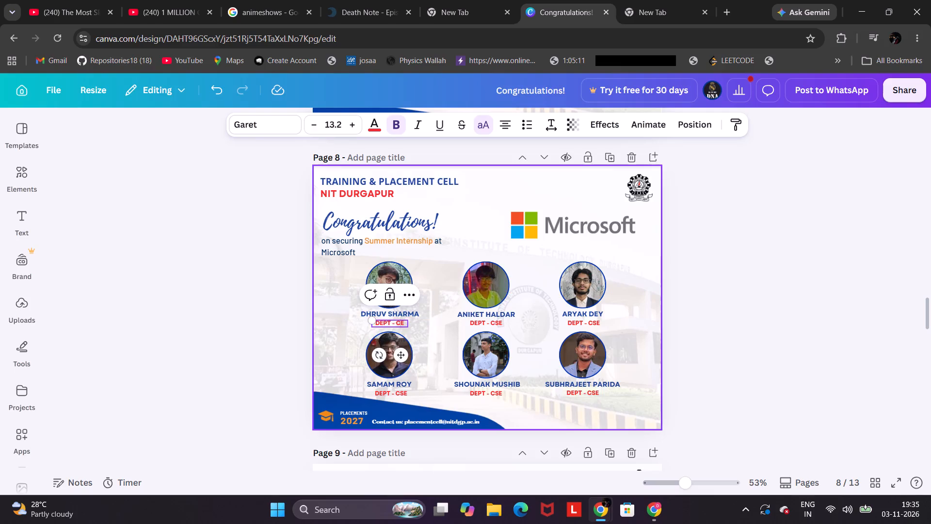
key(BackSpace)
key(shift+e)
click(427, 298)
click(694, 301)
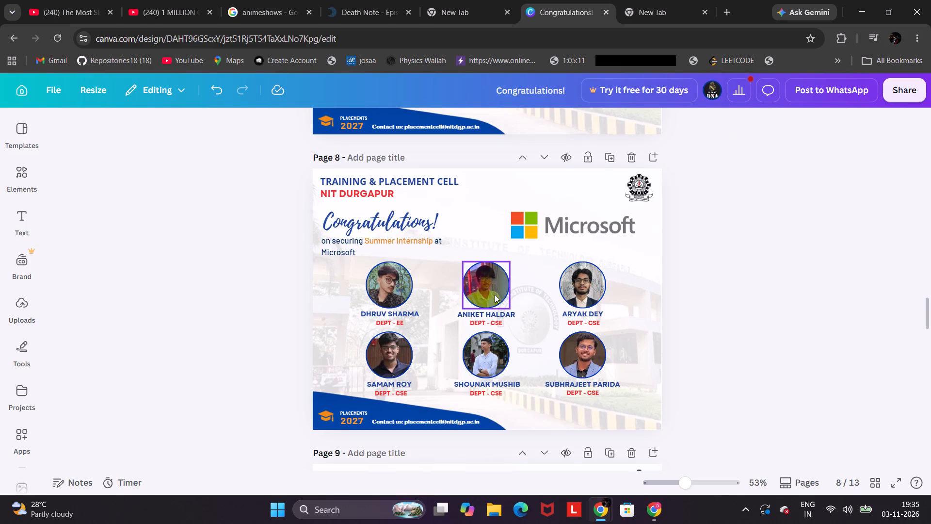
Replace the upper row's middle student name on page 8 with the Gainwell India -TIL Ltd intern's name, widening its text box to about 222.
click(498, 315)
double_click(498, 315)
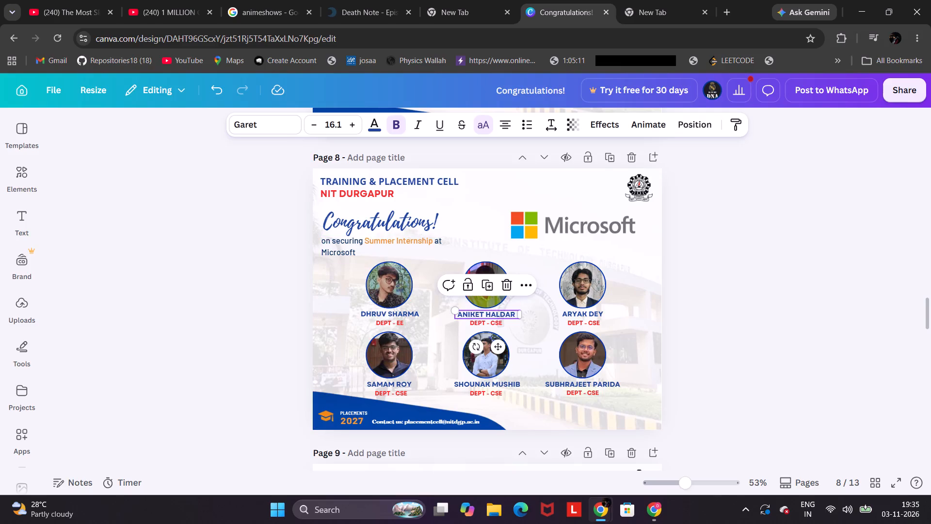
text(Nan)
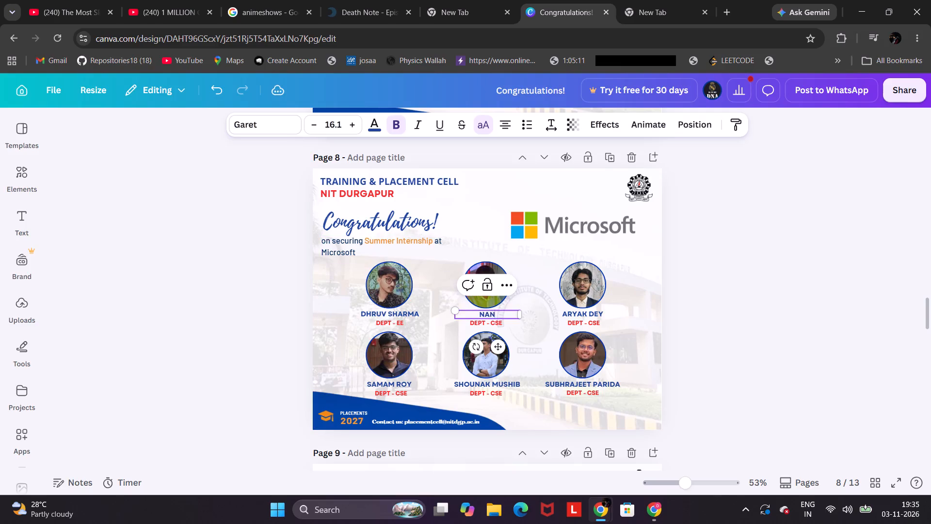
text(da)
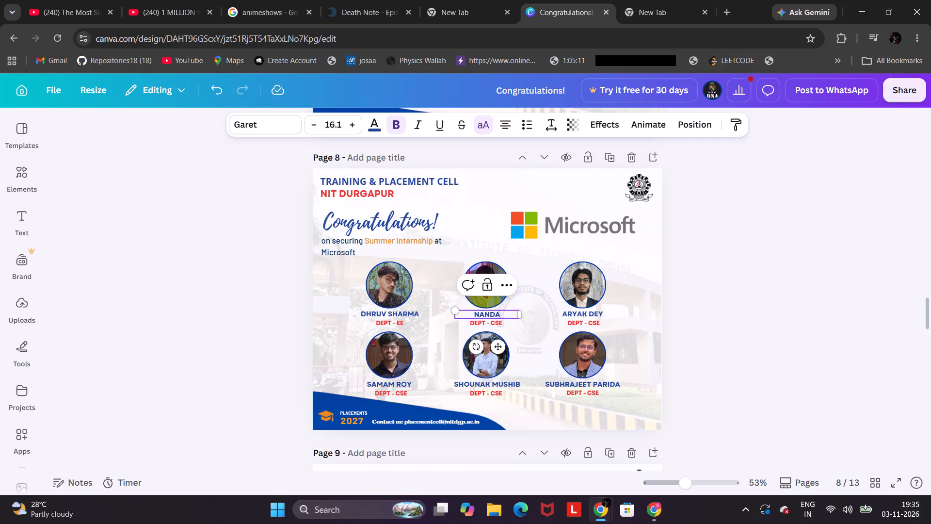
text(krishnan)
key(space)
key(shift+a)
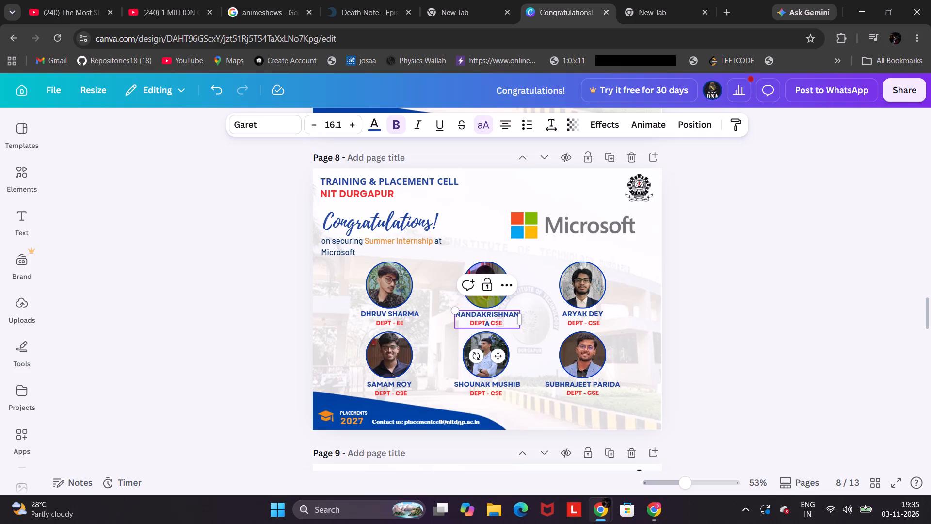
drag(522, 320, 524, 320)
drag(524, 320, 530, 317)
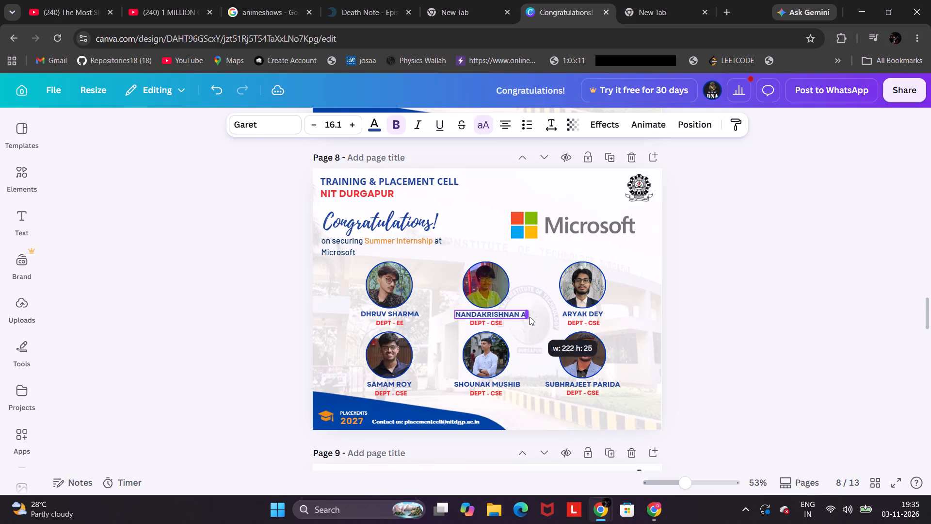
Finish widening the upper row's middle name box on page 8 to about 222 so the name fits one line.
drag(530, 317, 529, 314)
click(538, 339)
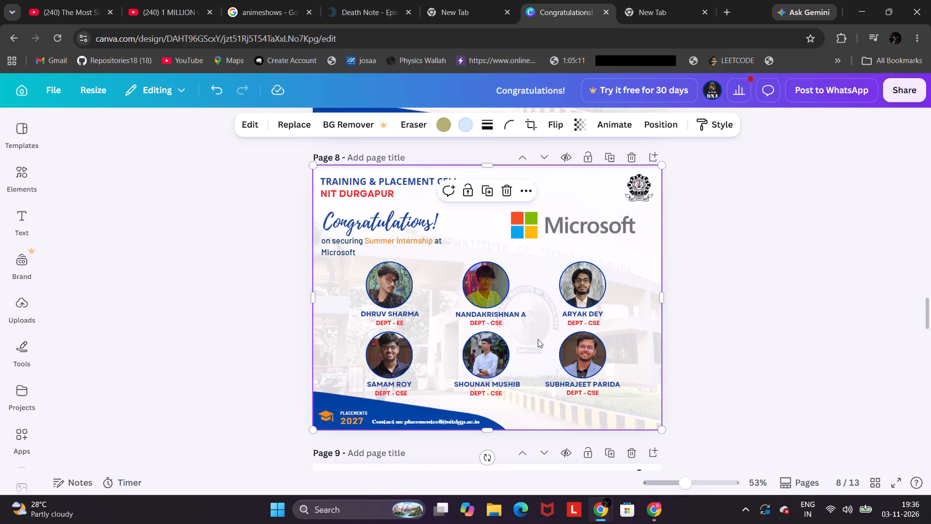
Replace the first student's name in the upper row of page 8 with the new intern's name, Abhinaba, including surname.
double_click(602, 310)
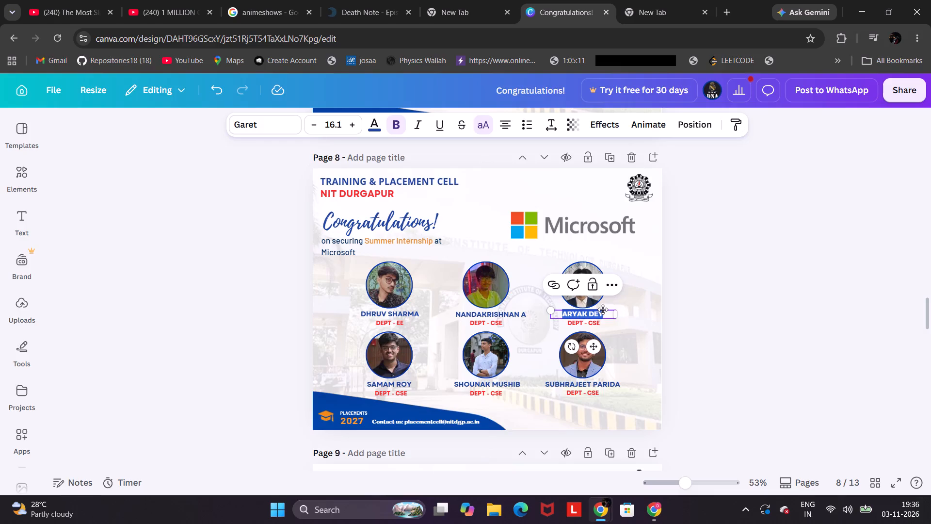
triple_click(409, 310)
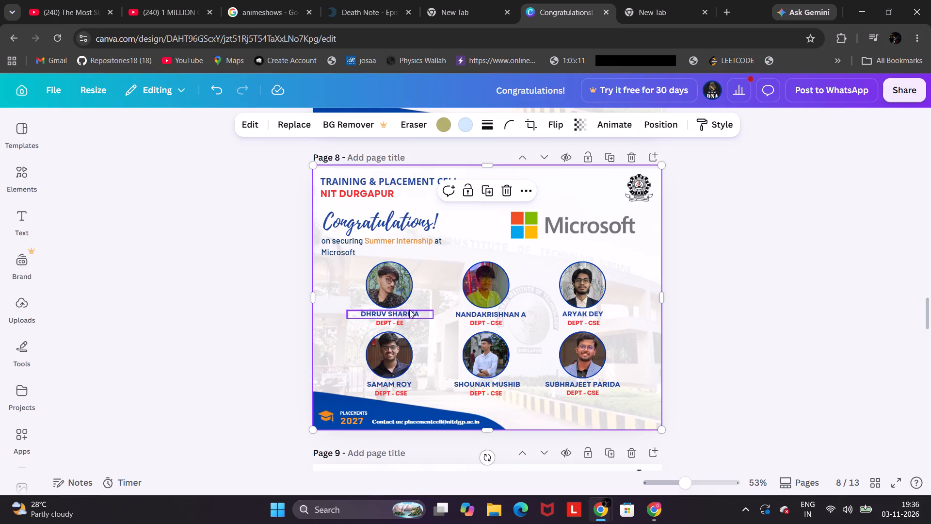
right_click(409, 310)
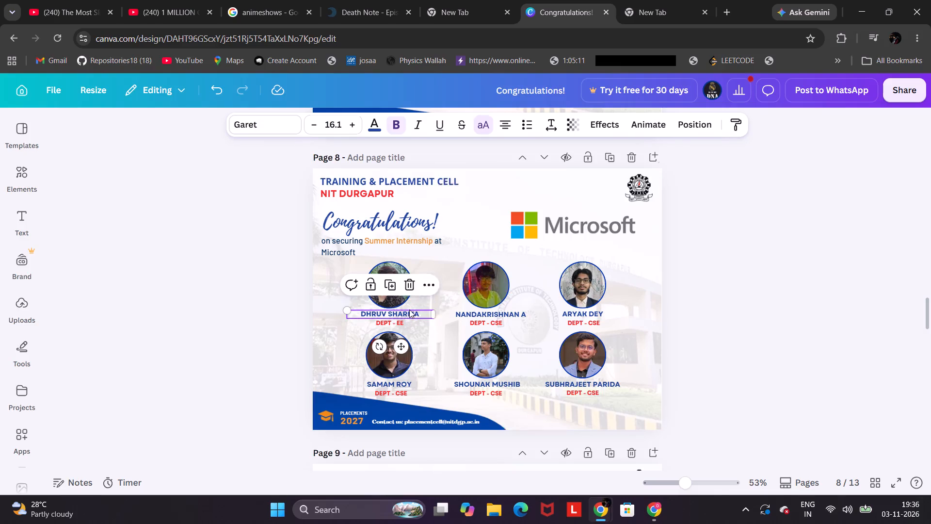
right_click(409, 310)
triple_click(386, 311)
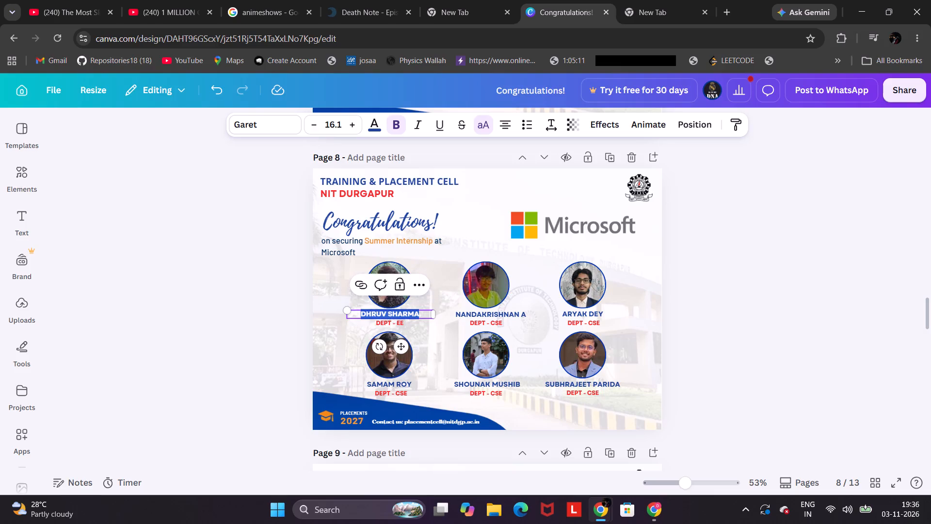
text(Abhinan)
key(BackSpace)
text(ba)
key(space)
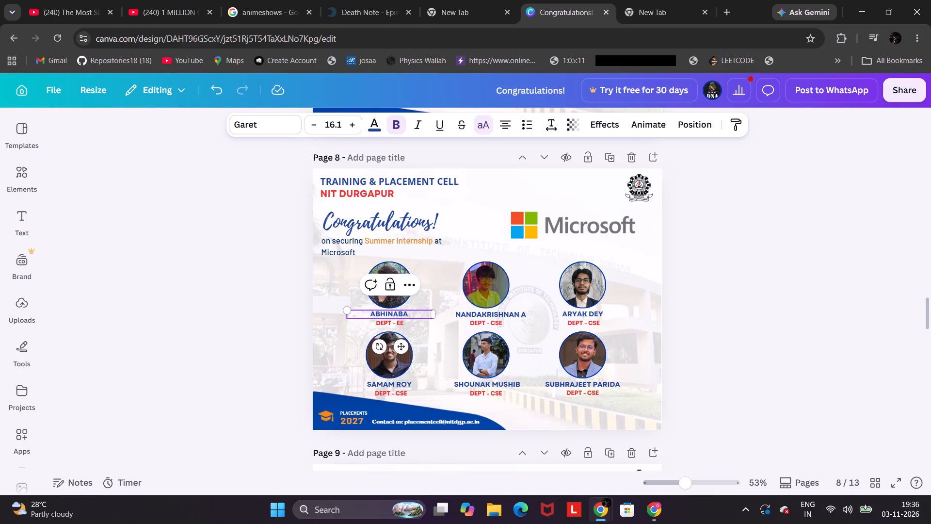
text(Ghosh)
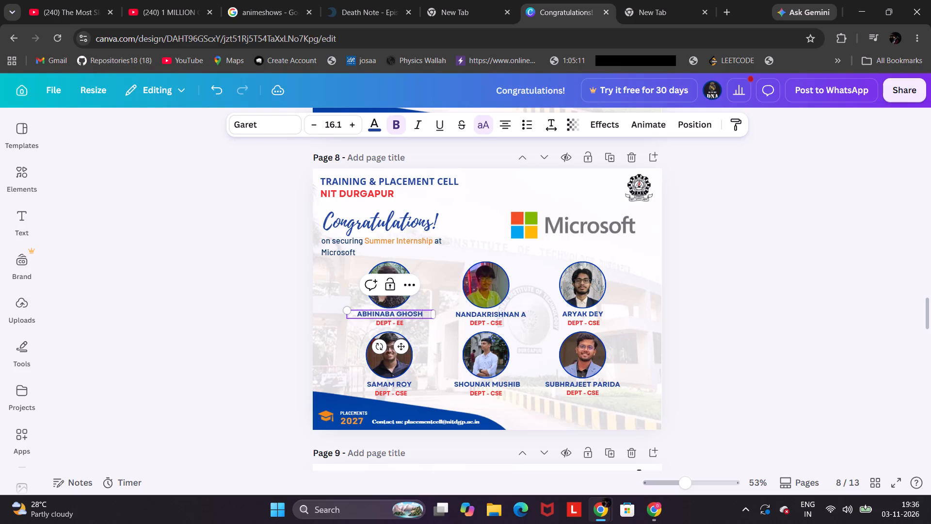
Copy the upper row's middle student name on page 8, and replace it there with Dhruv's full name.
double_click(477, 315)
click(477, 315)
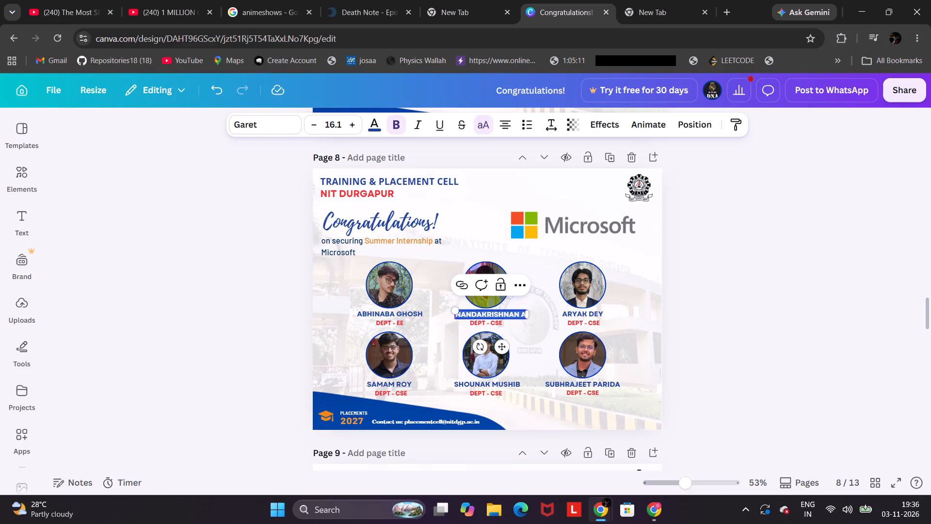
key(ctrl+c)
key(BackSpace)
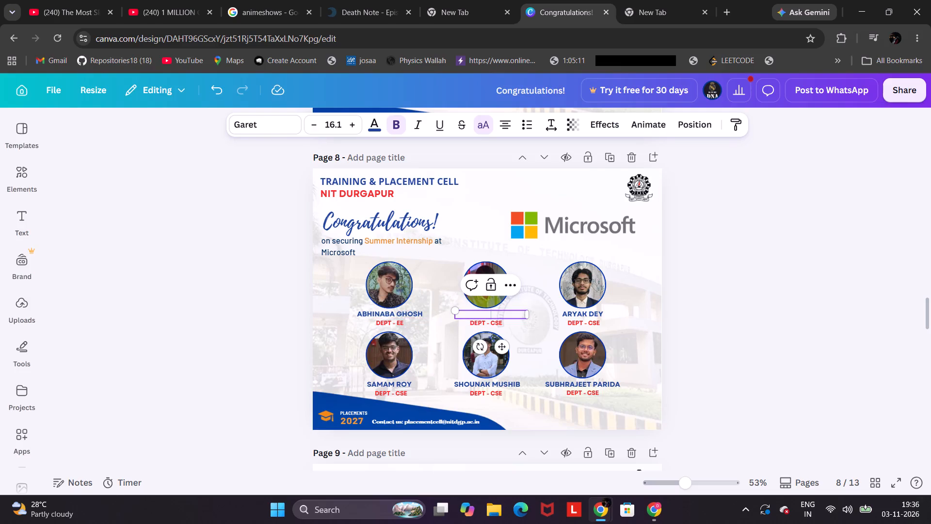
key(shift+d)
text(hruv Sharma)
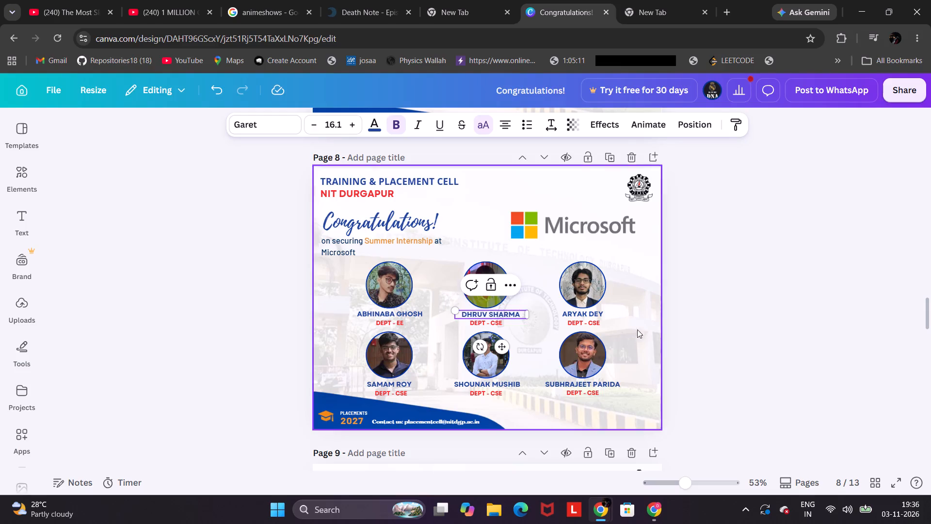
Replace the upper row's third student name with the copied name, and widen its text box to about 231 to fit one line.
triple_click(587, 310)
triple_click(585, 314)
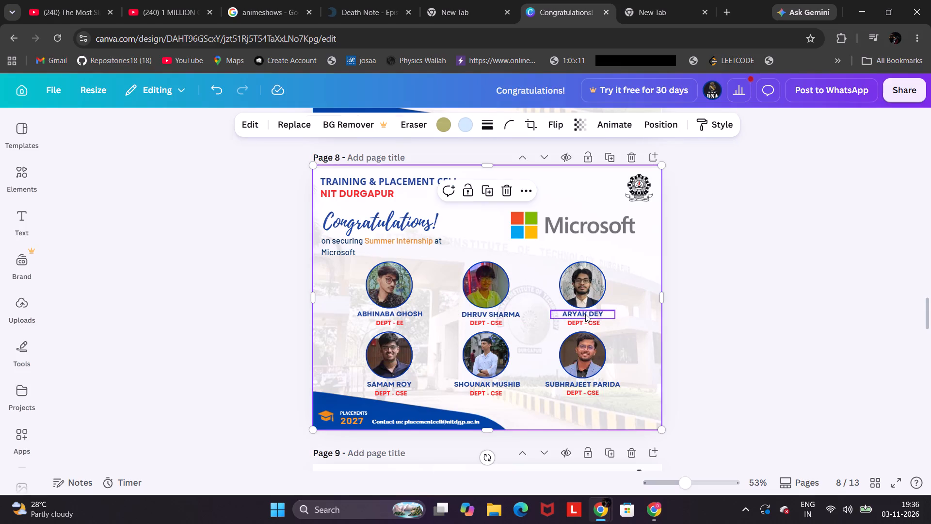
key(ctrl+v)
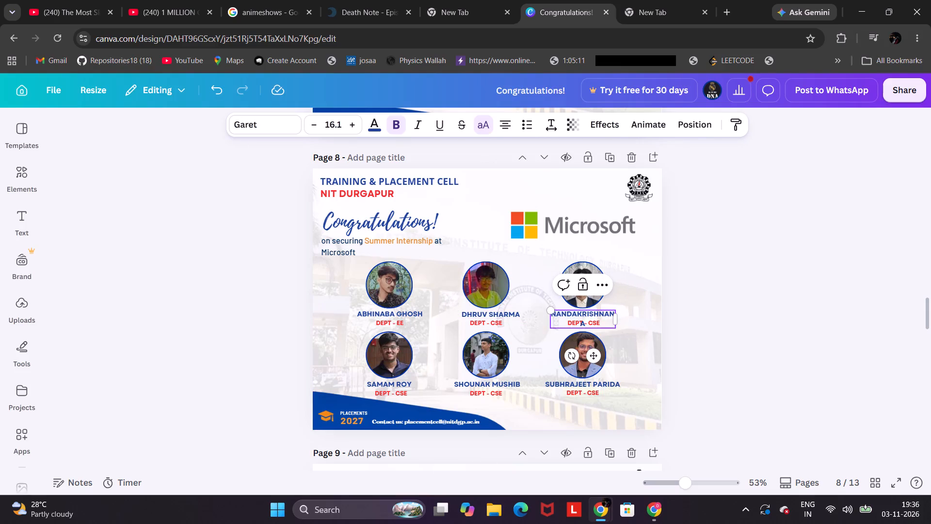
drag(615, 319, 621, 319)
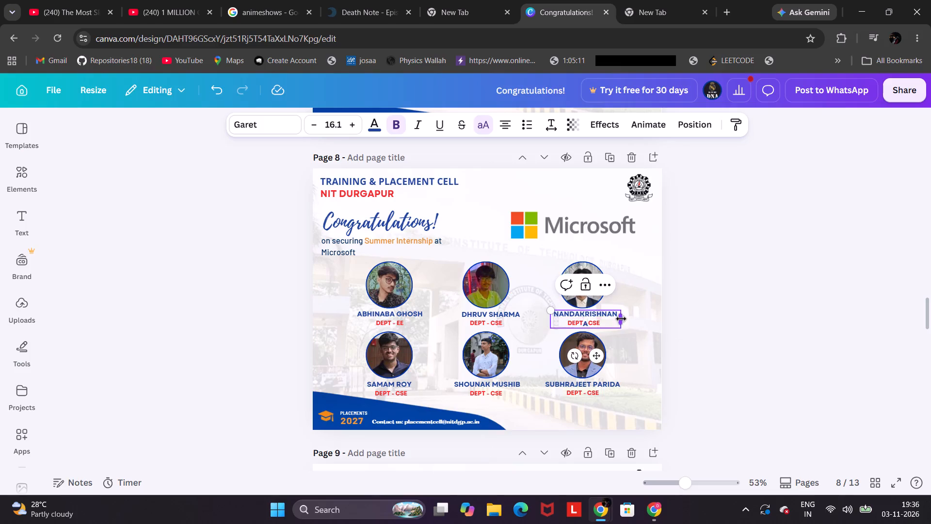
click(625, 322)
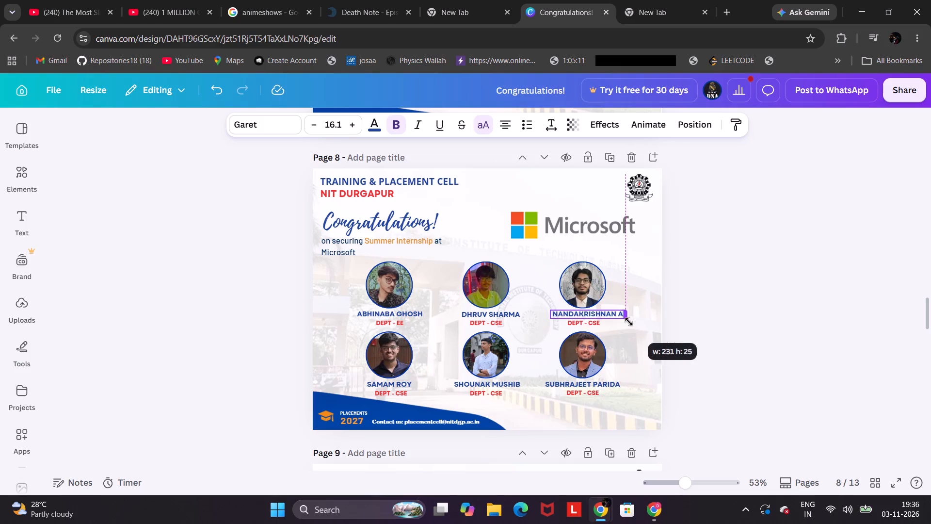
click(697, 336)
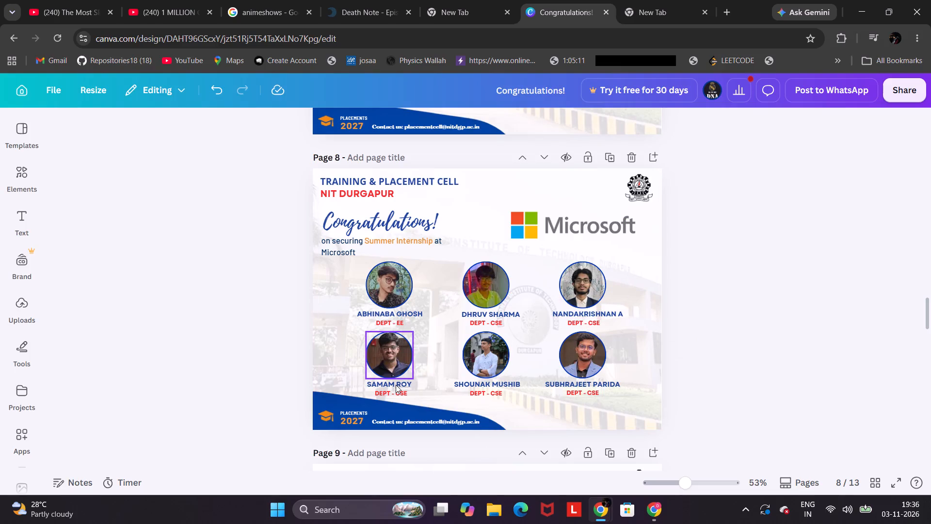
Replace the first student's name in the lower row of page 8 with the new intern's name, Sayandeep, including surname.
triple_click(396, 385)
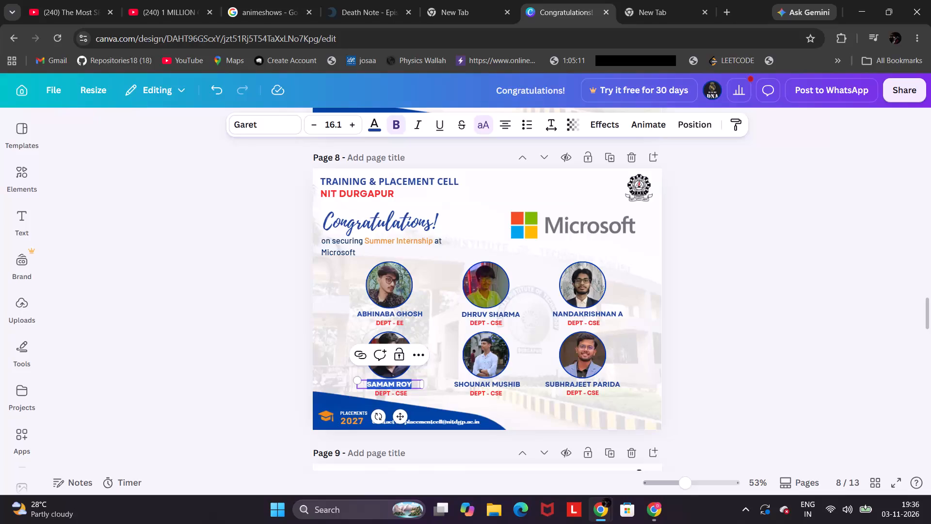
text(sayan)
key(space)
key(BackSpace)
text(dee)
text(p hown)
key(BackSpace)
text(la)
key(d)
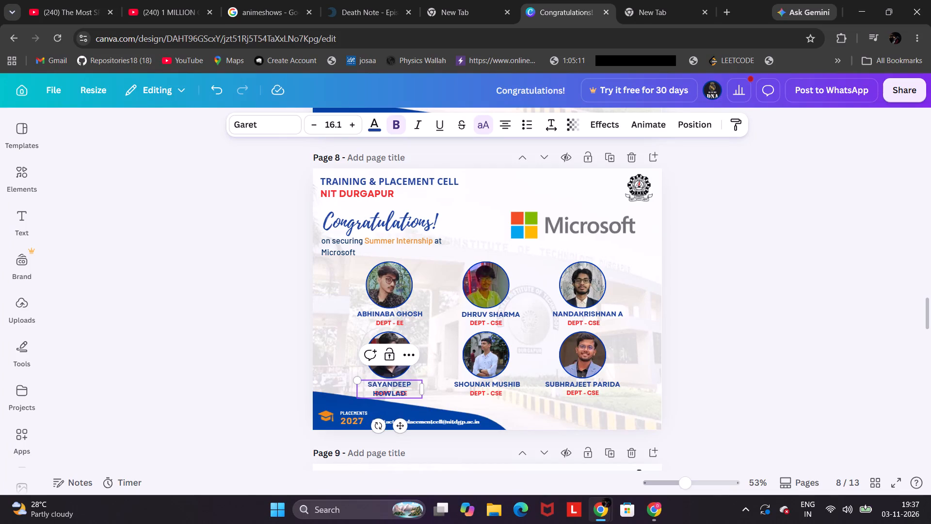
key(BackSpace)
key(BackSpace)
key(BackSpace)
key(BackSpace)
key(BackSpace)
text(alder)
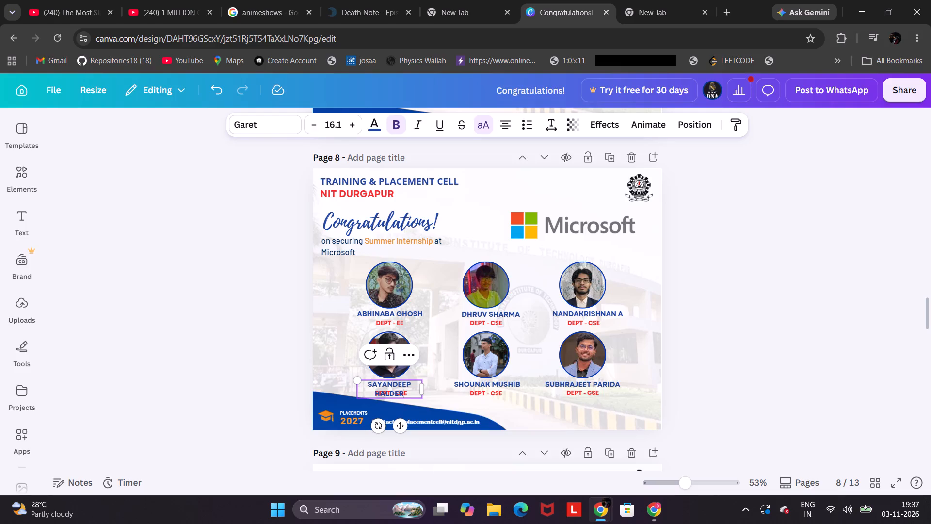
Widen the text box of the lower row's first student name on page 8 until the name fits one line.
right_drag(423, 390, 430, 389)
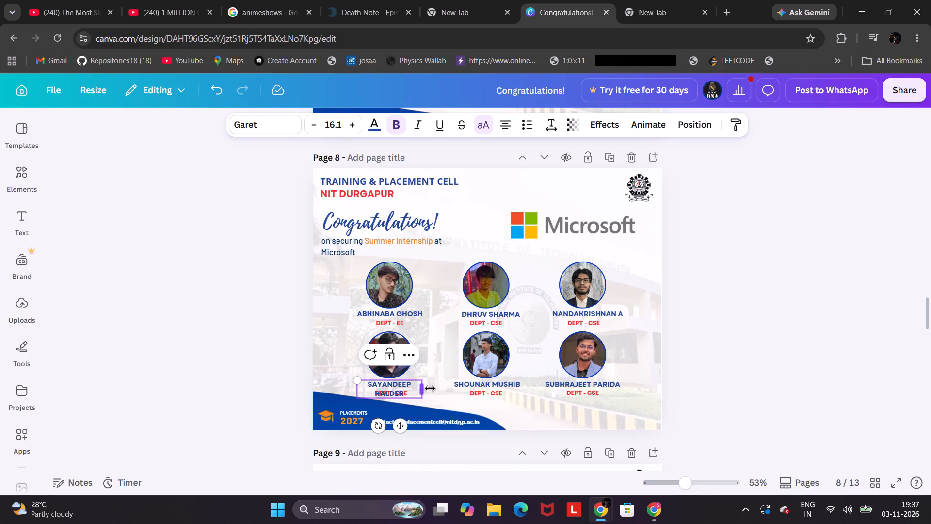
right_drag(430, 389, 430, 390)
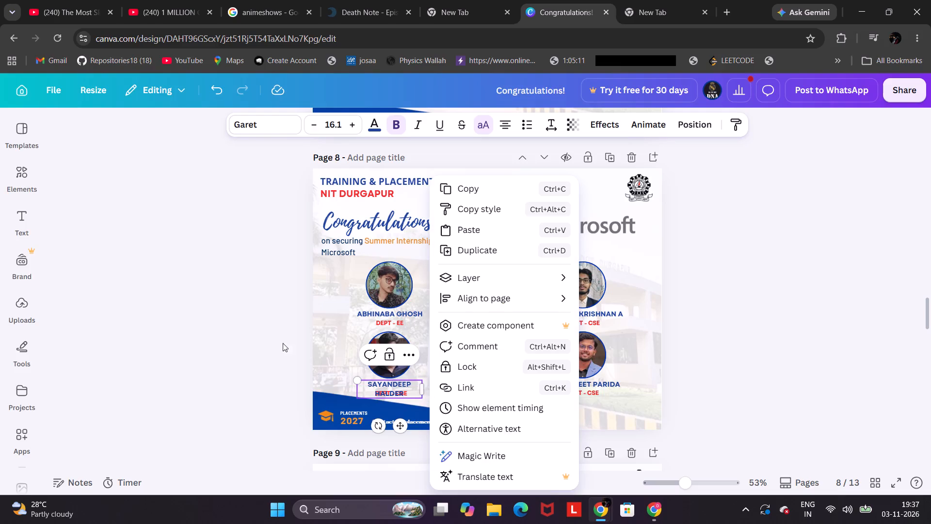
click(324, 337)
drag(423, 383, 431, 380)
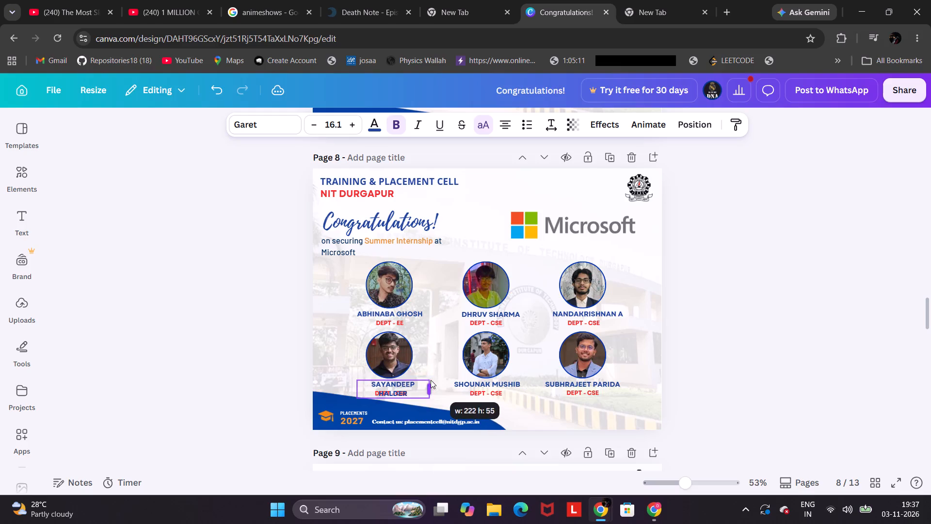
drag(431, 380, 431, 377)
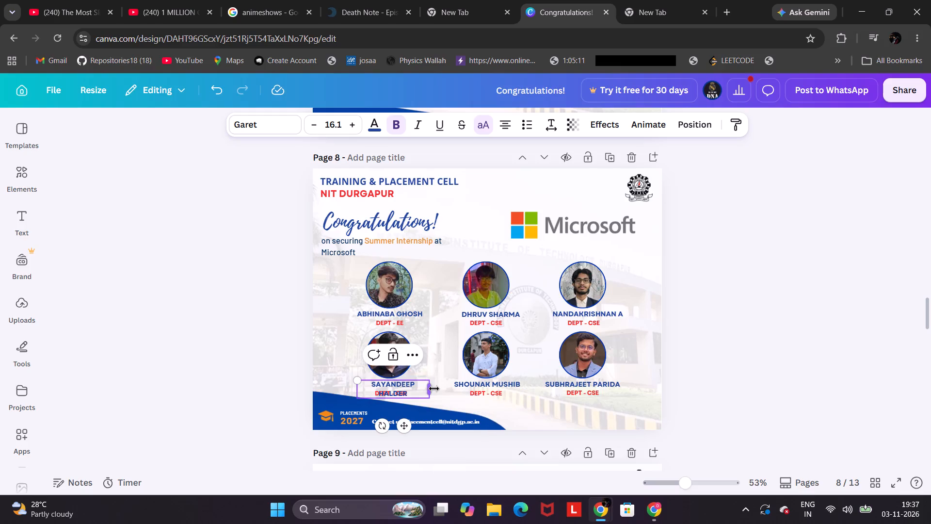
click(430, 389)
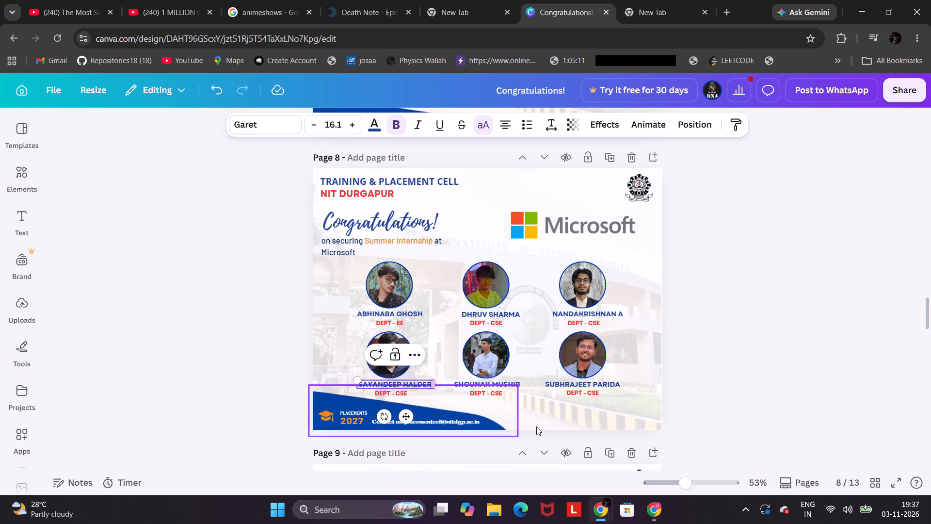
click(546, 411)
double_click(724, 376)
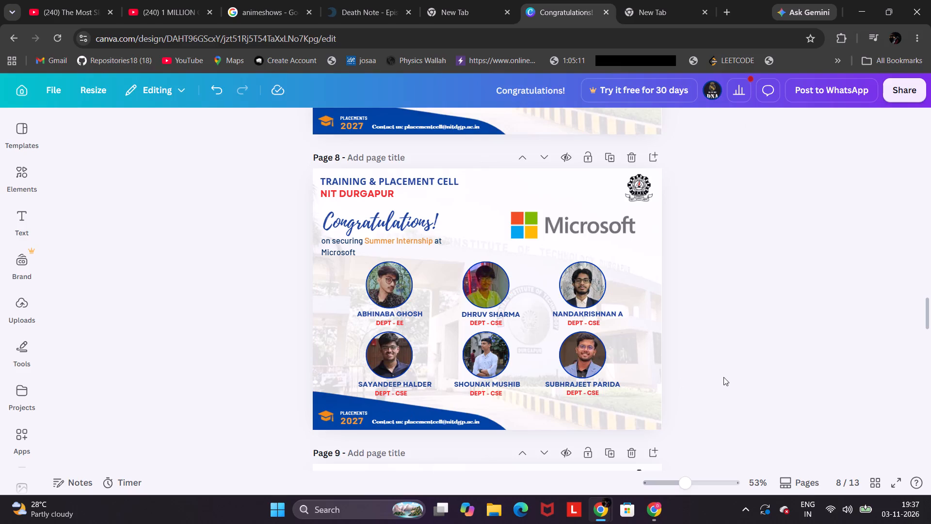
Replace the lower row's middle student name with the new intern's name, Arjun, including surname, and widen its text box to fit one line.
click(416, 384)
key(ctrl+minus)
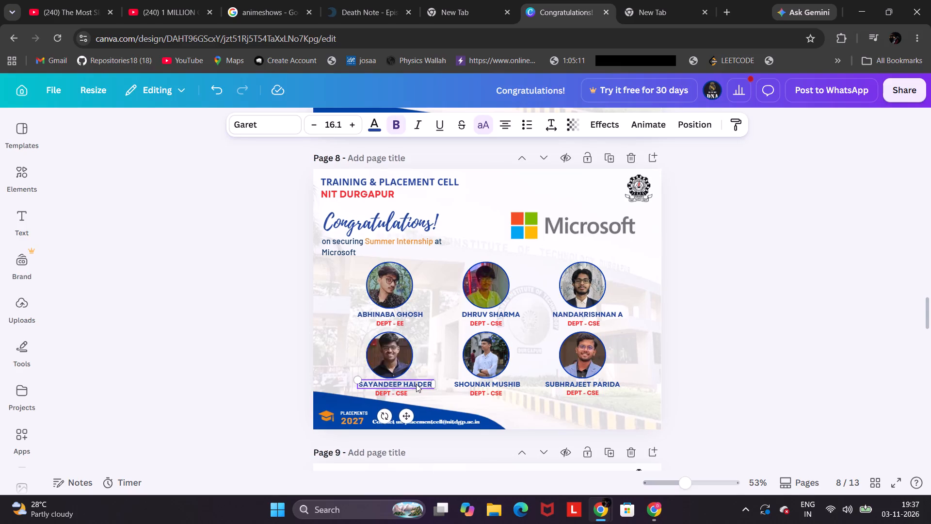
key(ctrl+minus)
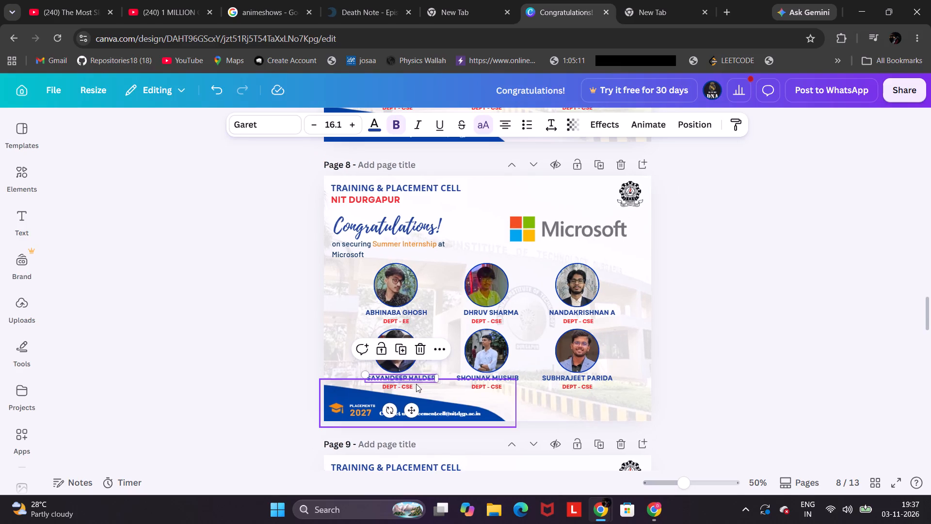
click(737, 365)
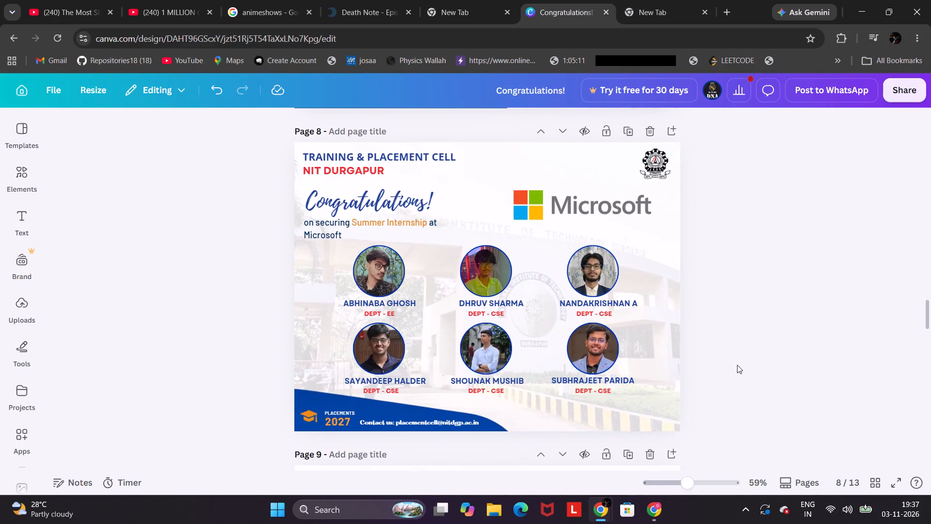
double_click(469, 383)
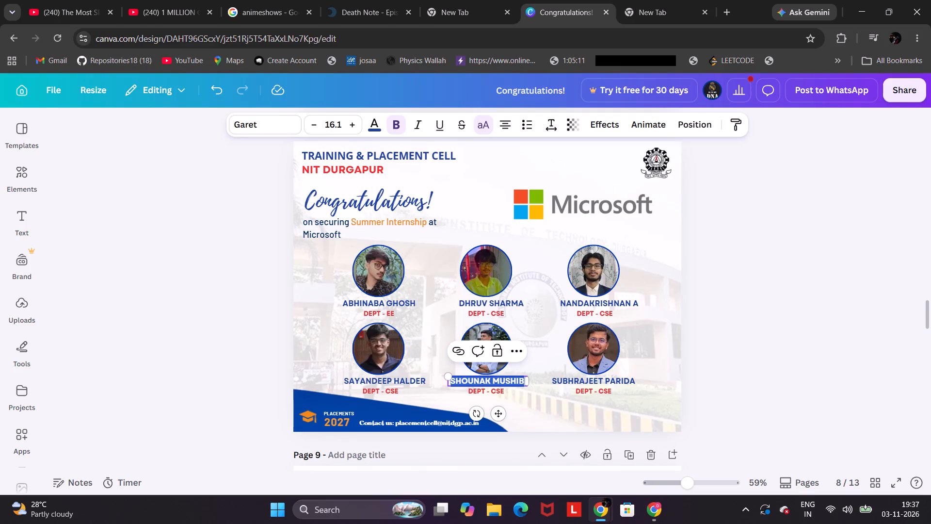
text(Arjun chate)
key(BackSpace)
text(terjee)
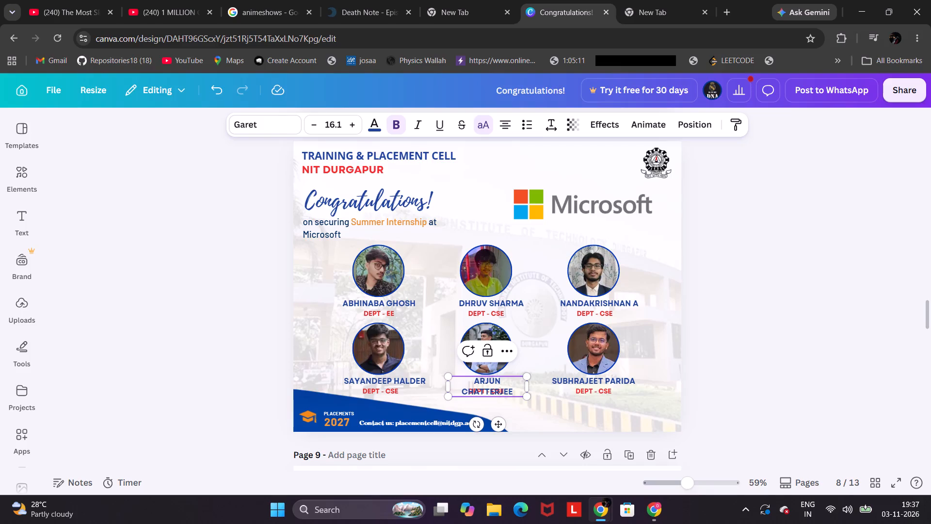
drag(528, 388, 536, 386)
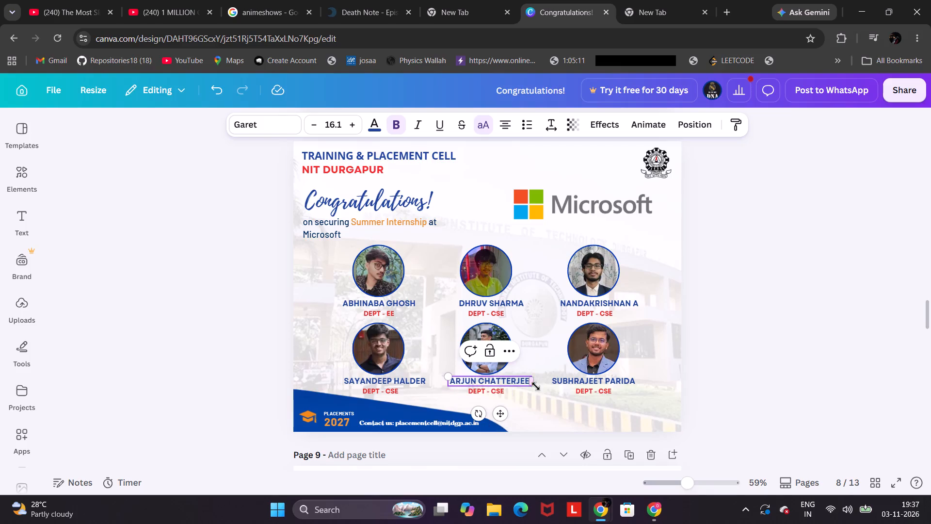
click(578, 412)
Replace the third student's name in the lower row of page 8 with the new intern's name, Baidyanath, including surname.
double_click(613, 379)
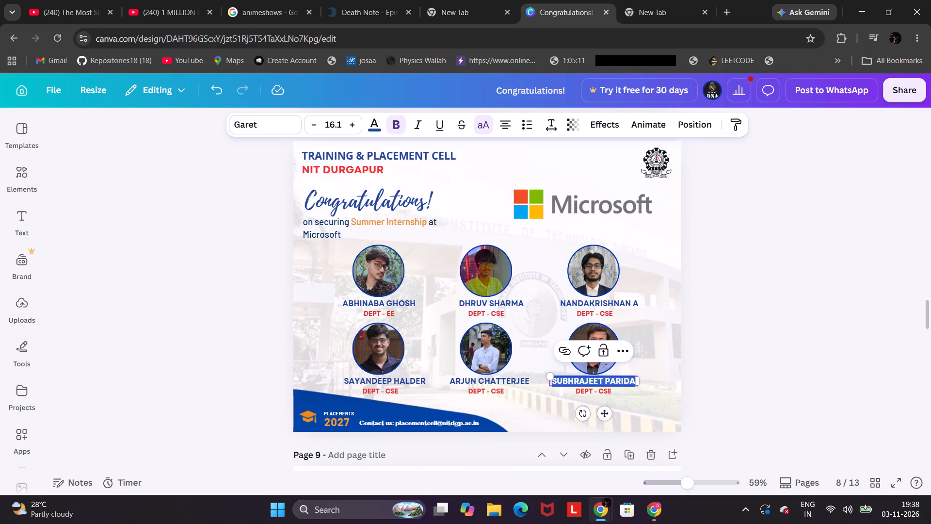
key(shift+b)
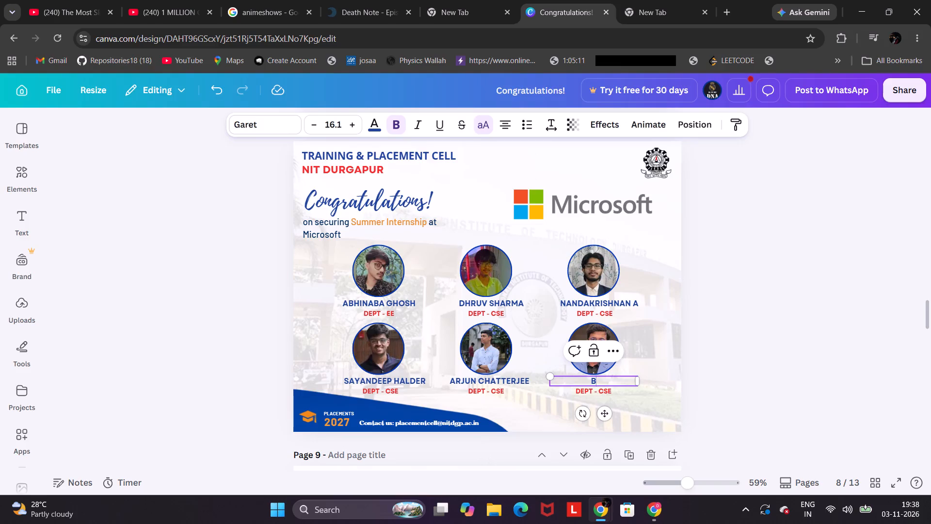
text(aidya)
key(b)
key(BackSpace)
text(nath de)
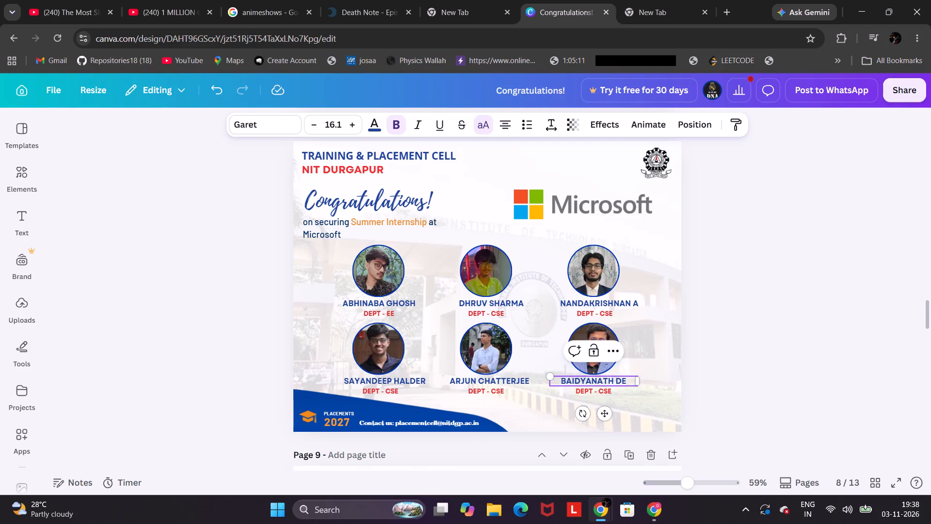
Complete the surname of the lower row's third student on page 8 and widen the text box until the name fits one line.
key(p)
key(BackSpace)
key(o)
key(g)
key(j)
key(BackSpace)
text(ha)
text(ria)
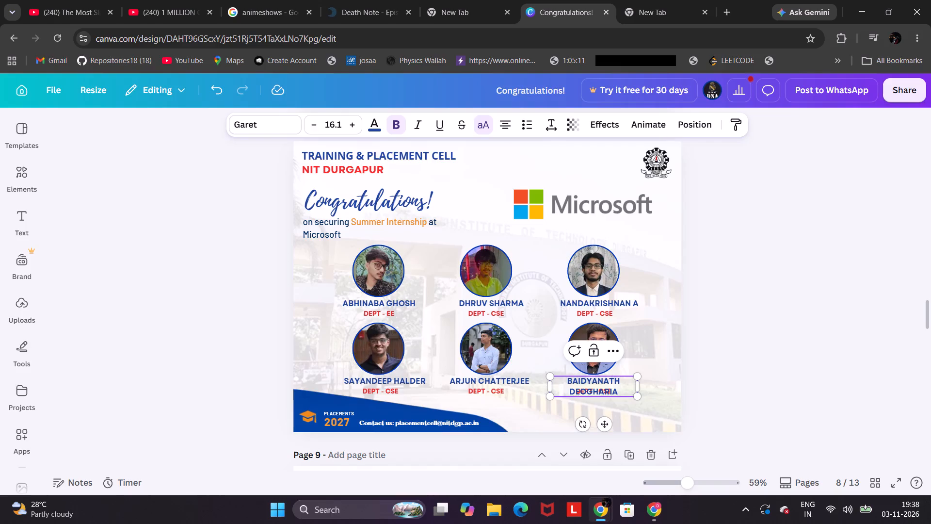
drag(639, 385, 645, 383)
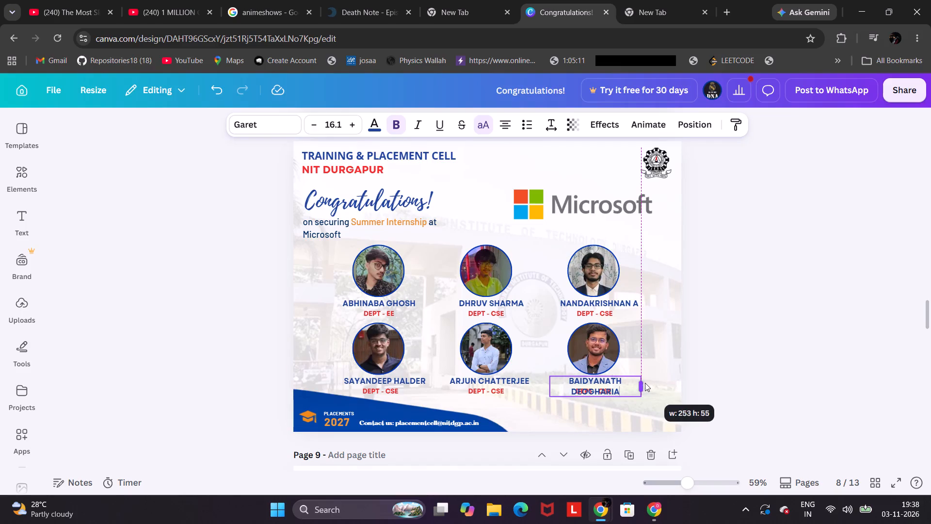
drag(645, 383, 658, 383)
click(740, 382)
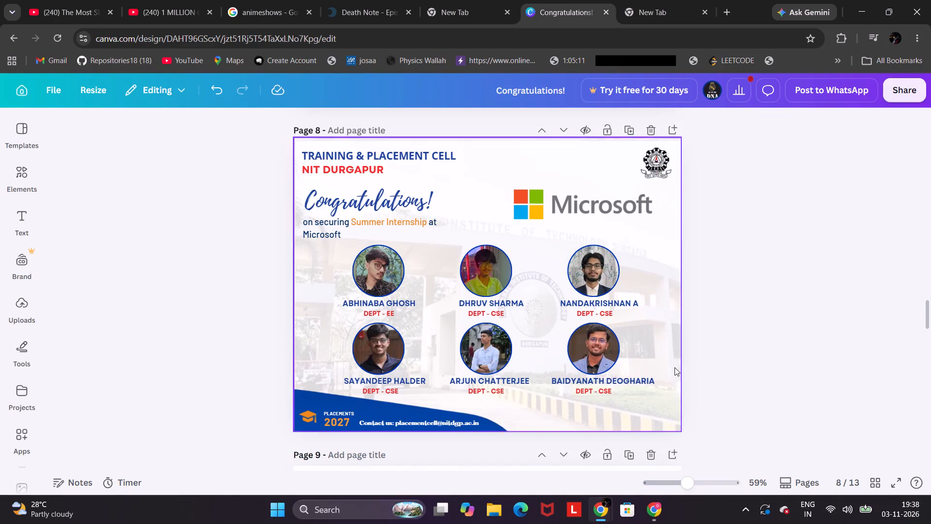
Reduce the font size of the three lower-row student names on page 8 to 14.1.
click(619, 379)
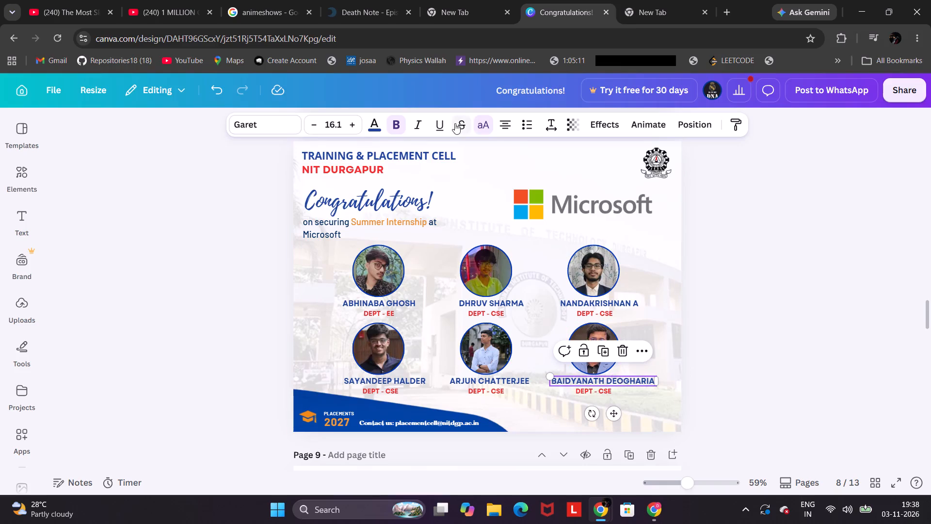
click(317, 126)
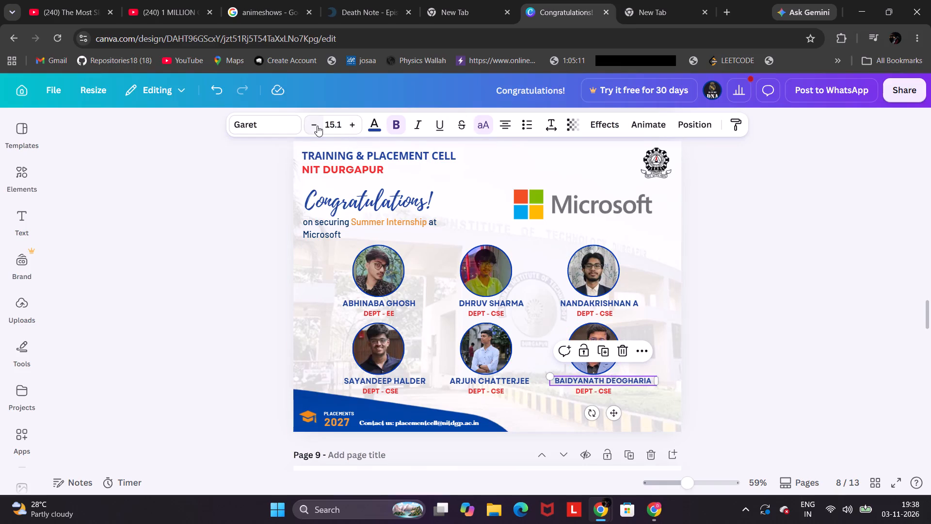
click(317, 126)
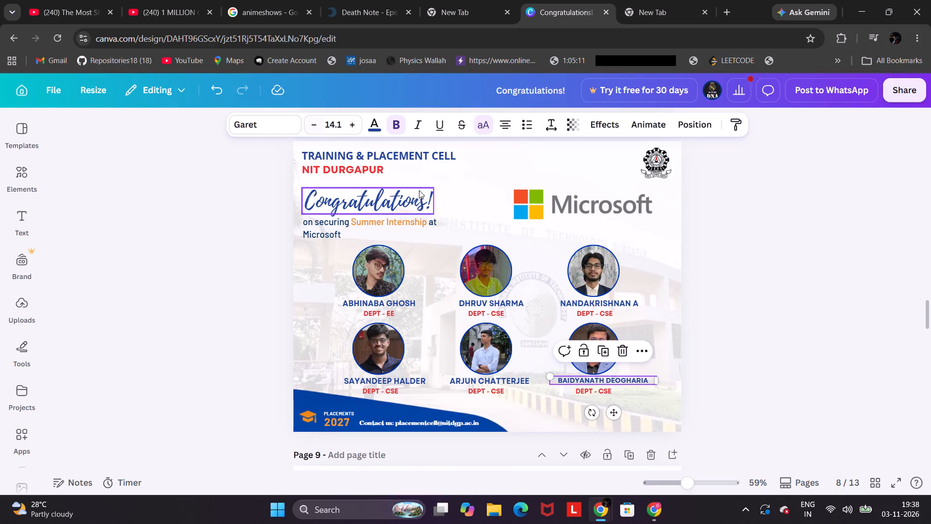
click(476, 383)
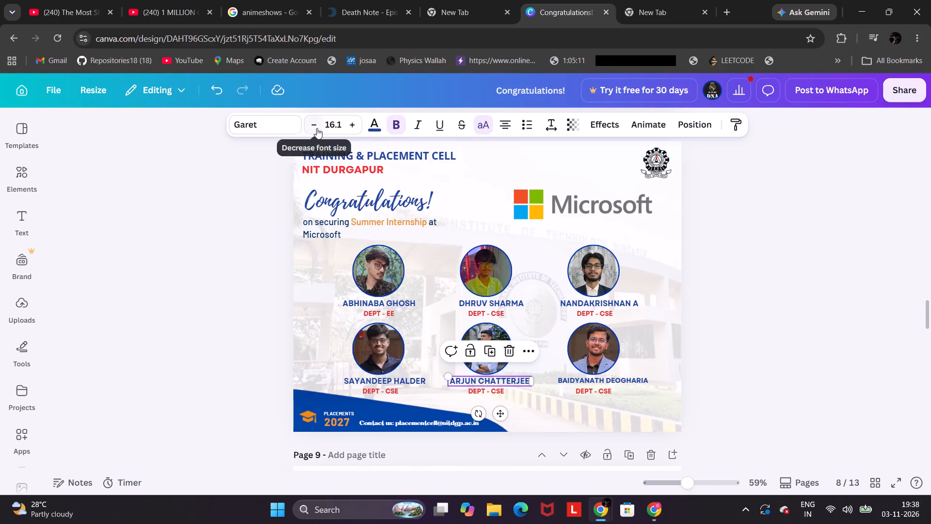
click(317, 128)
click(317, 128)
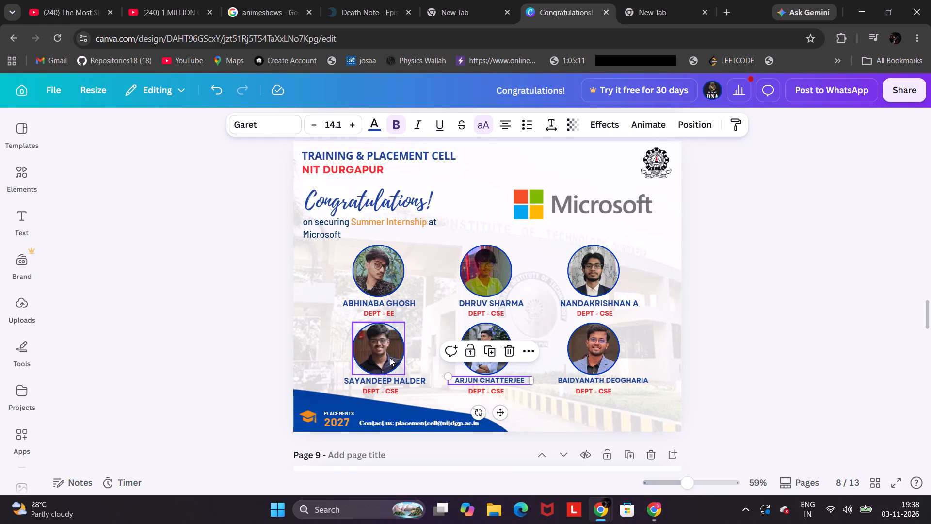
click(386, 374)
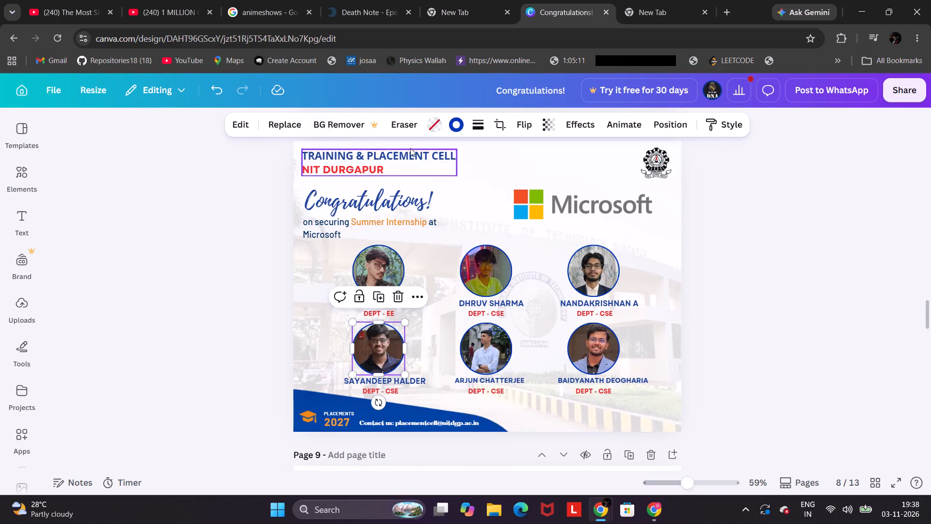
double_click(412, 385)
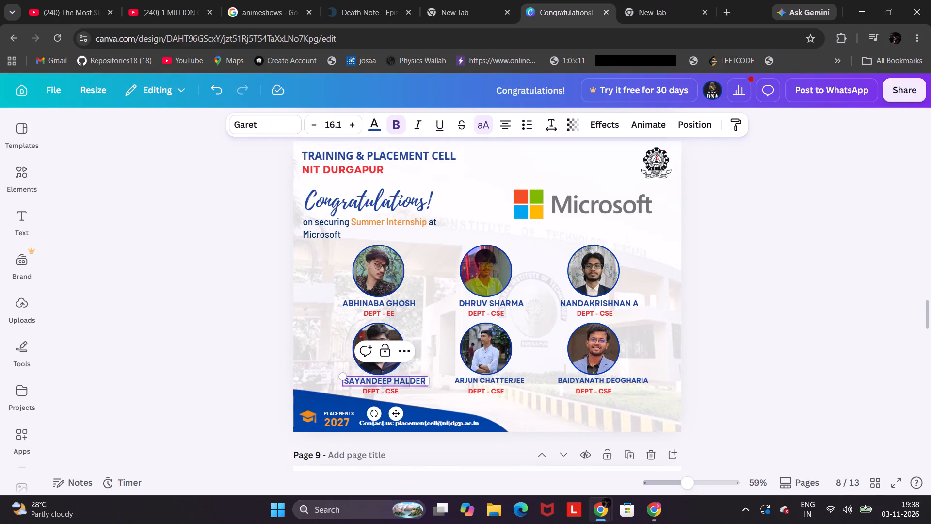
click(319, 123)
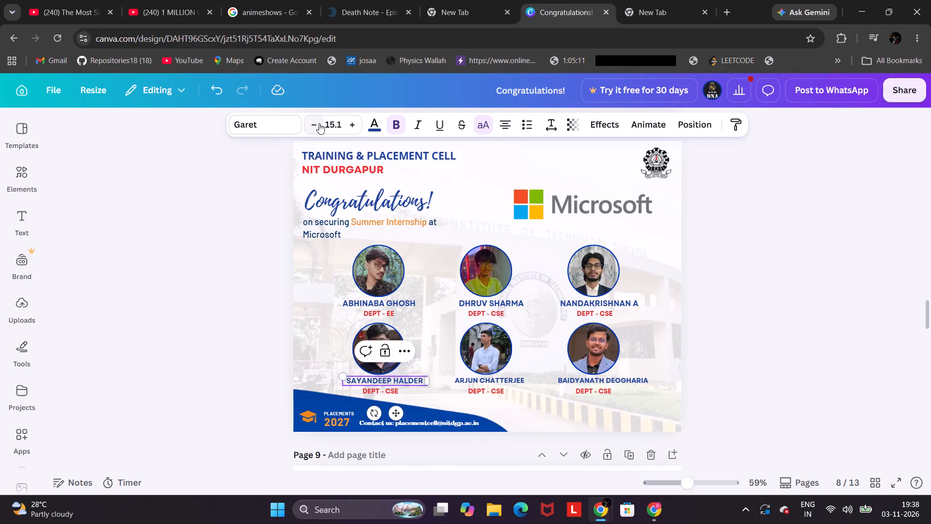
click(319, 123)
click(733, 280)
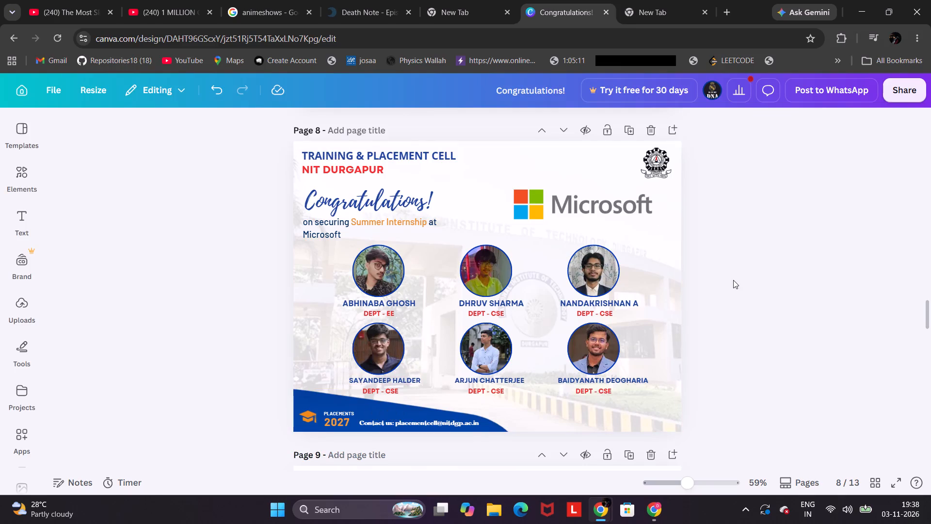
Reduce the font size of the three upper-row student names on page 8 to 14.1.
click(618, 300)
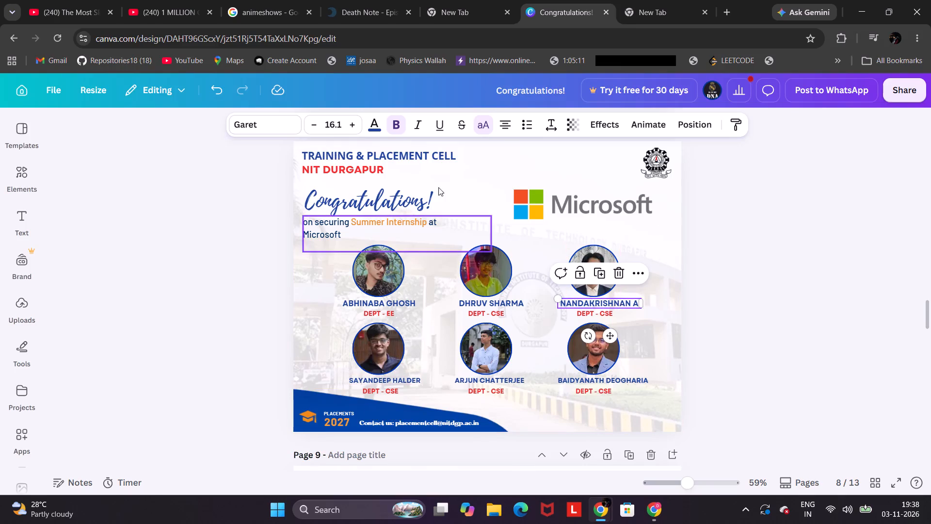
click(316, 127)
click(316, 127)
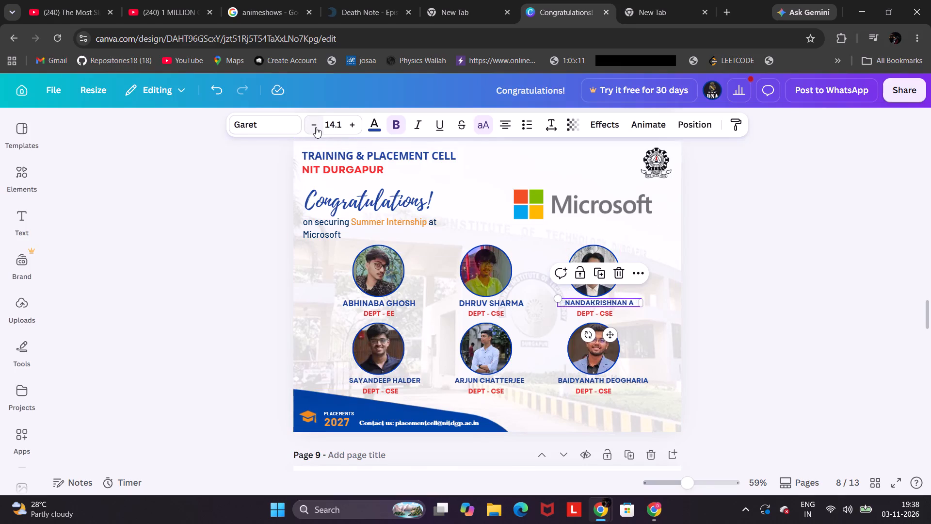
click(501, 302)
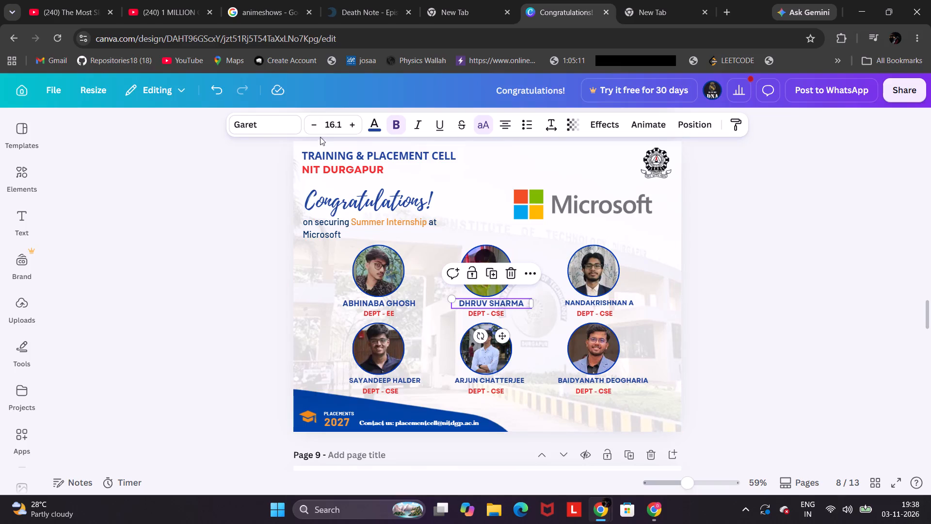
click(315, 124)
click(315, 124)
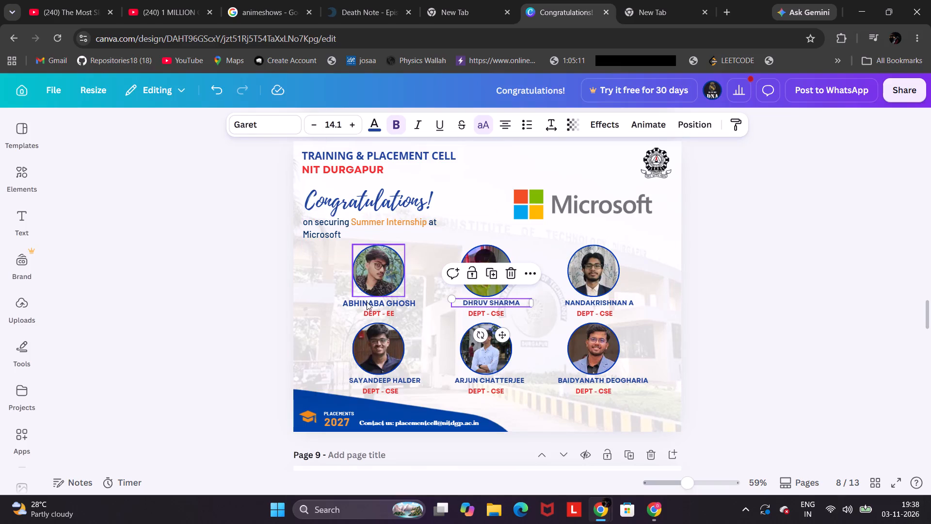
click(367, 301)
click(318, 120)
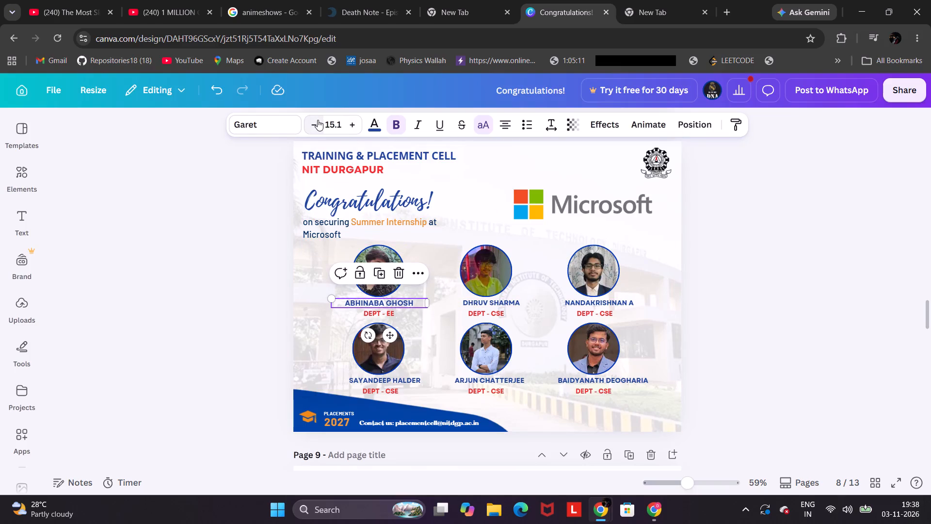
click(318, 120)
click(753, 299)
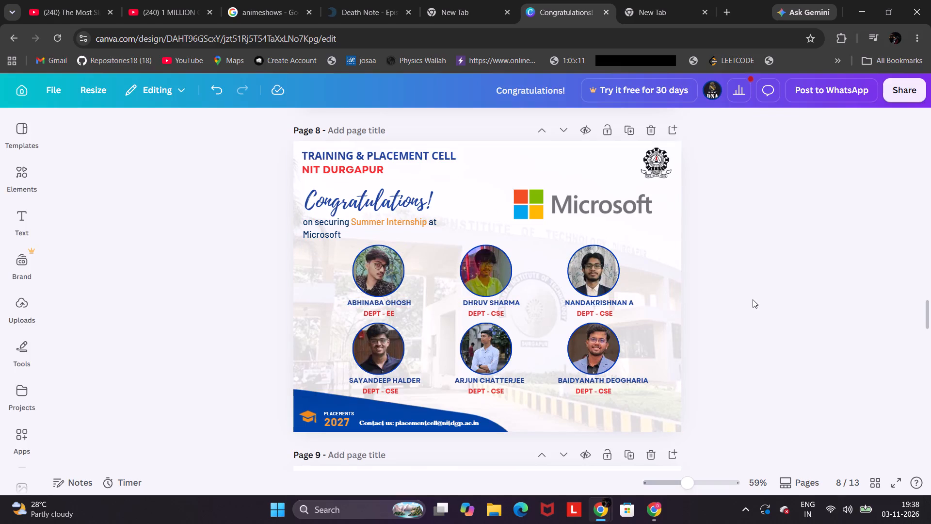
Move the single-student Salesforce poster from page 12 up to page 9, directly after the six-student Microsoft poster.
scroll(753, 299, down, 13)
scroll(753, 299, up, 4)
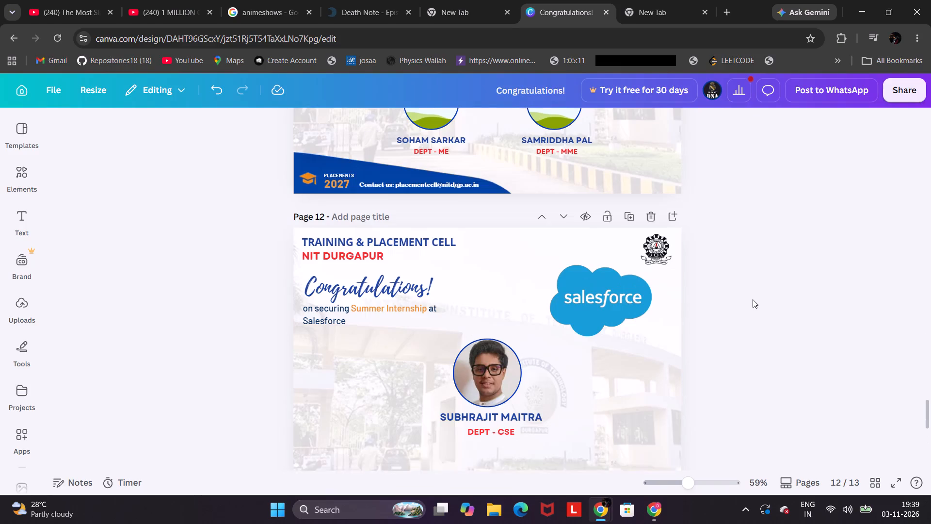
scroll(753, 299, up, 1)
click(546, 229)
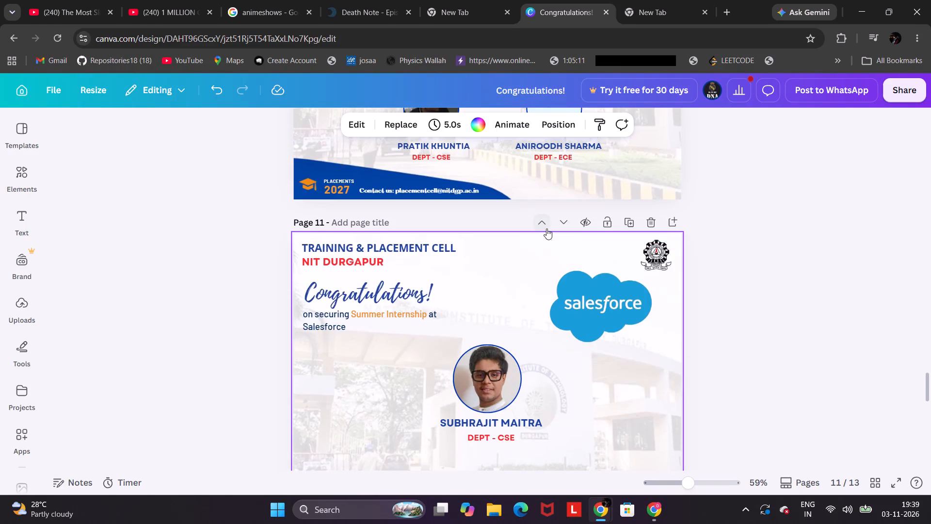
click(546, 226)
click(546, 224)
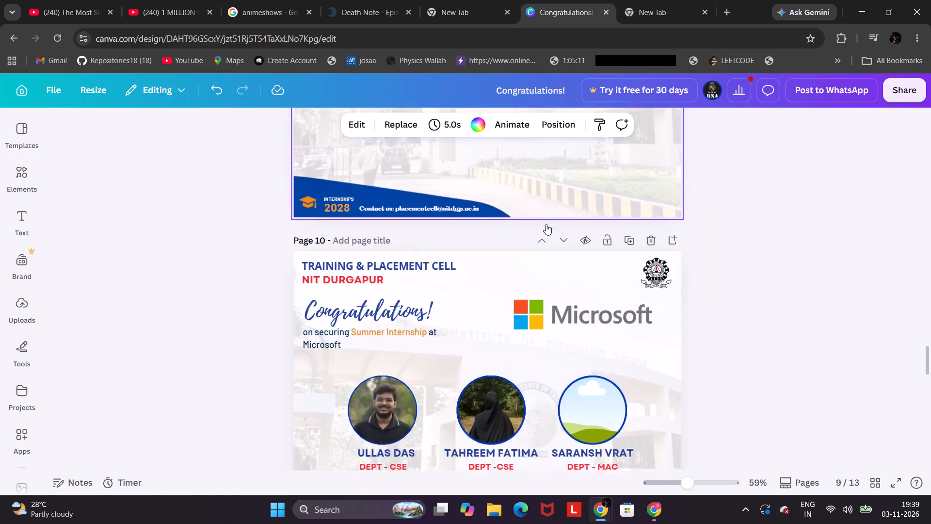
Duplicate the Salesforce poster on page 9.
scroll(546, 225, up, 1)
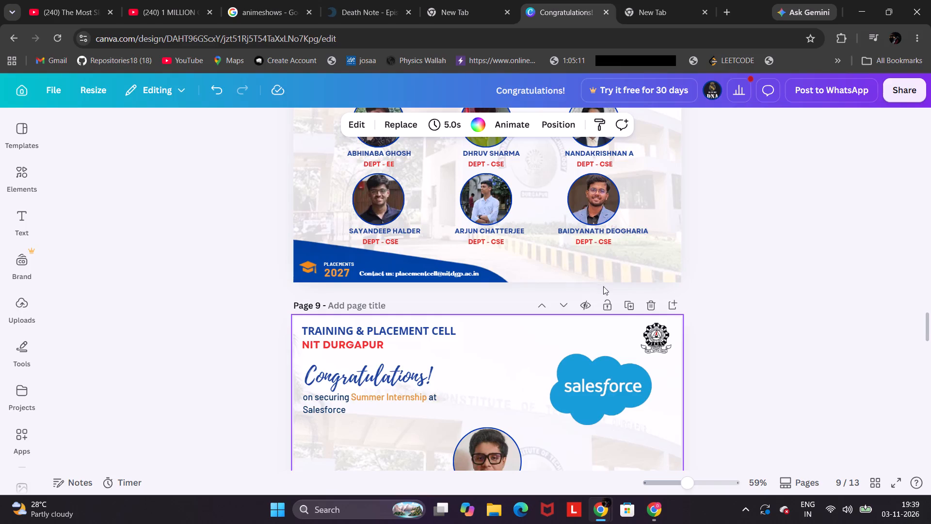
click(631, 306)
Delete the three upper-row student photos on the Microsoft poster, page 8, keeping their circular frames.
scroll(631, 306, down, 1)
scroll(631, 306, up, 2)
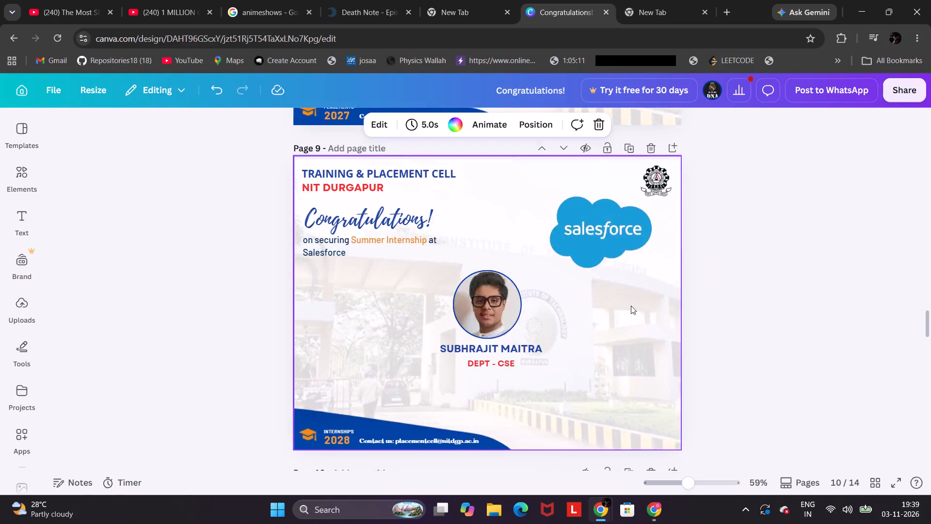
scroll(631, 306, up, 1)
scroll(631, 306, down, 1)
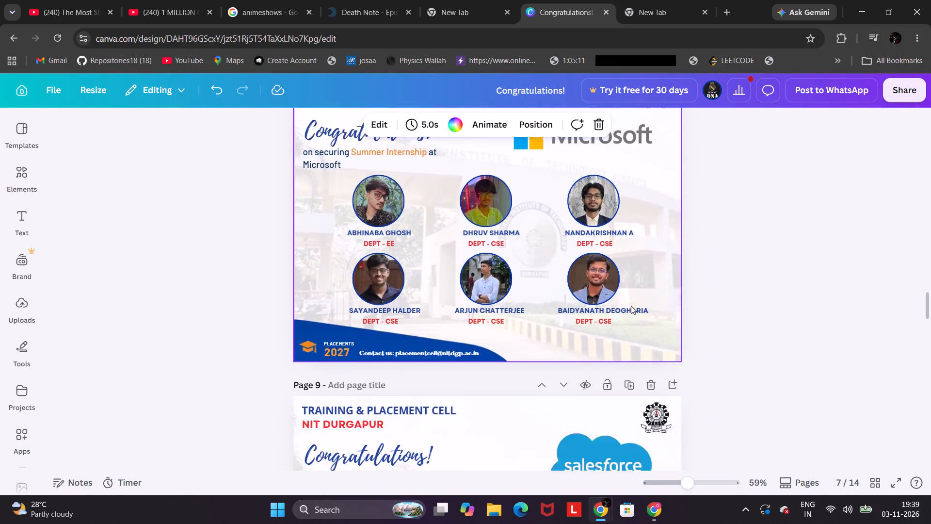
scroll(631, 306, down, 1)
click(386, 204)
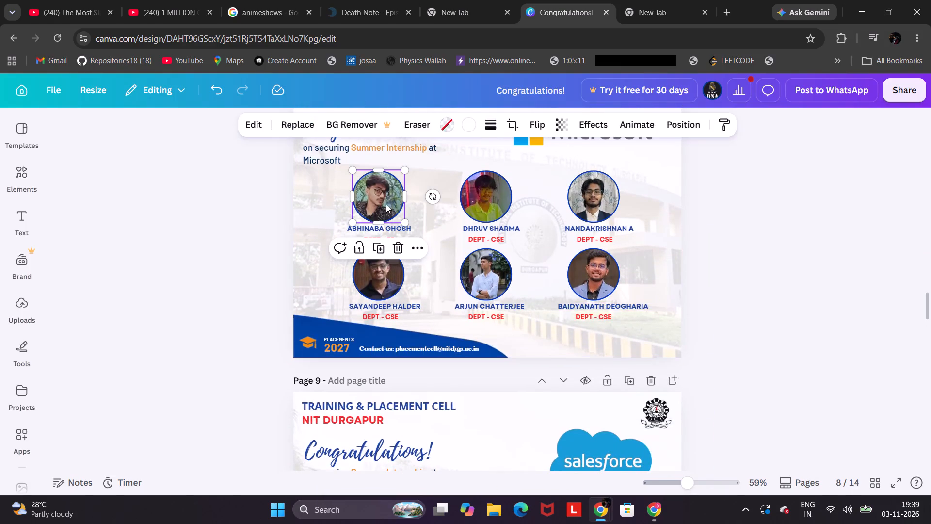
click(400, 248)
click(399, 277)
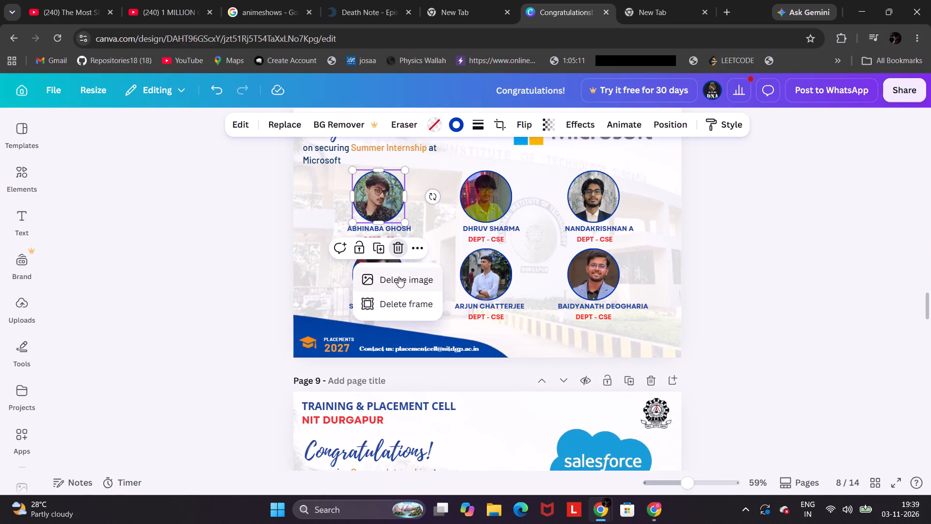
click(477, 205)
click(506, 249)
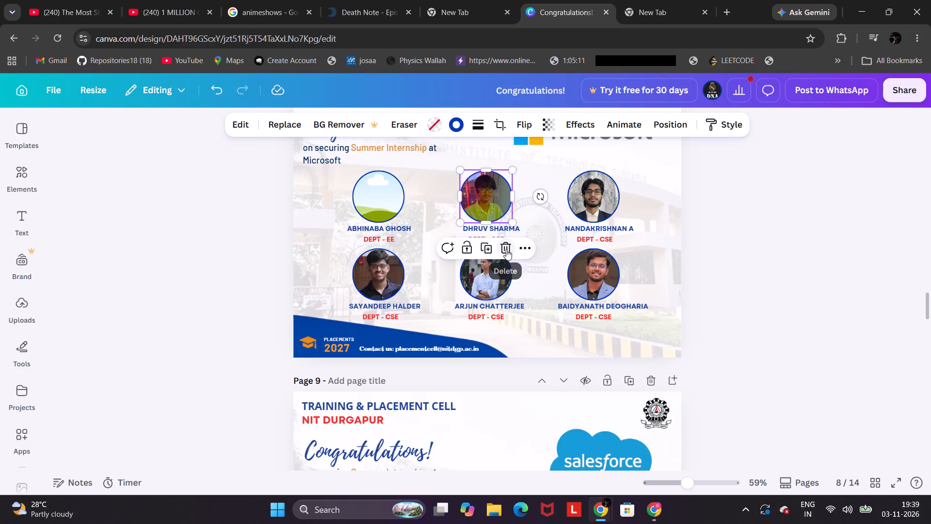
click(501, 274)
click(575, 207)
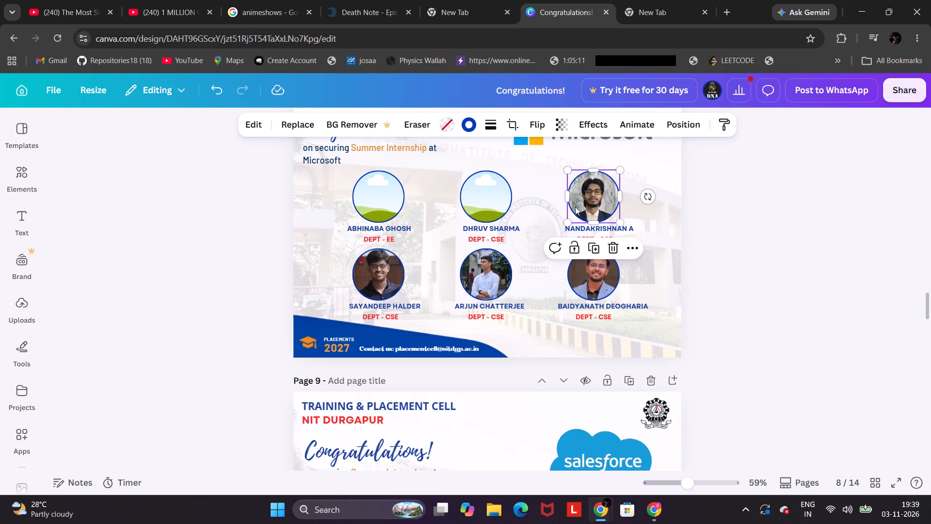
click(609, 247)
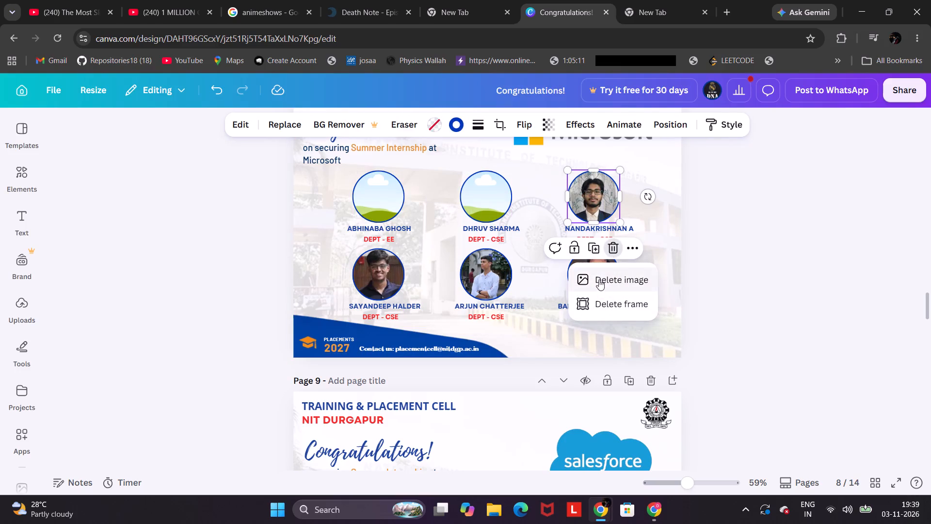
click(599, 279)
Delete the three lower-row student photos on page 8, keeping their circular frames.
click(378, 272)
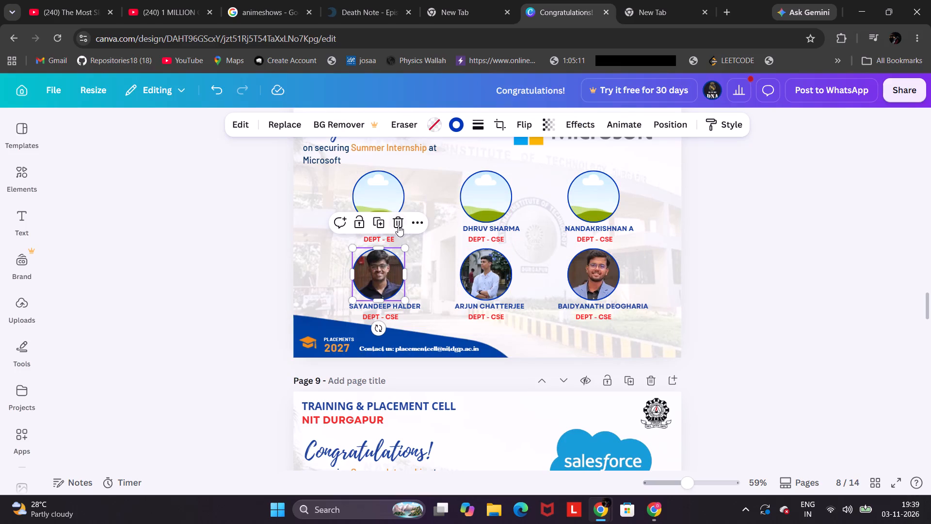
click(398, 226)
click(418, 261)
click(487, 276)
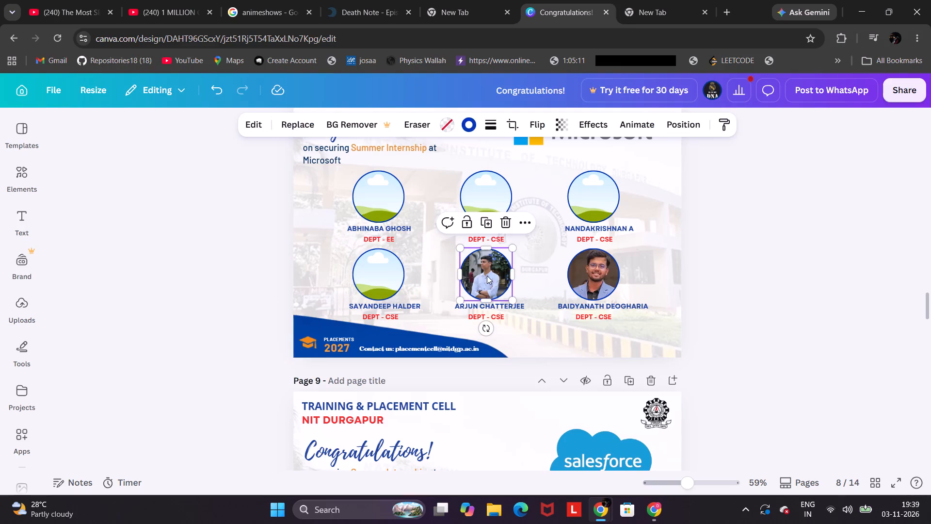
click(506, 221)
click(518, 249)
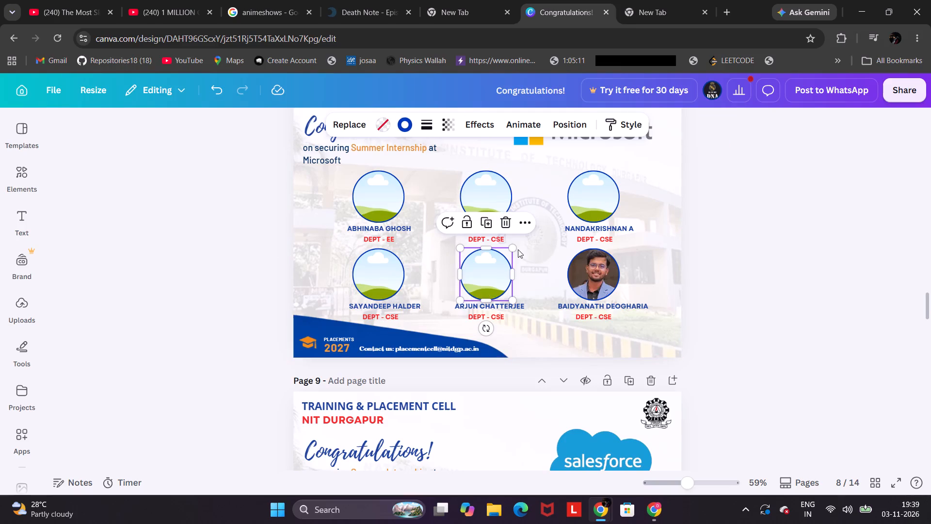
click(581, 272)
click(614, 216)
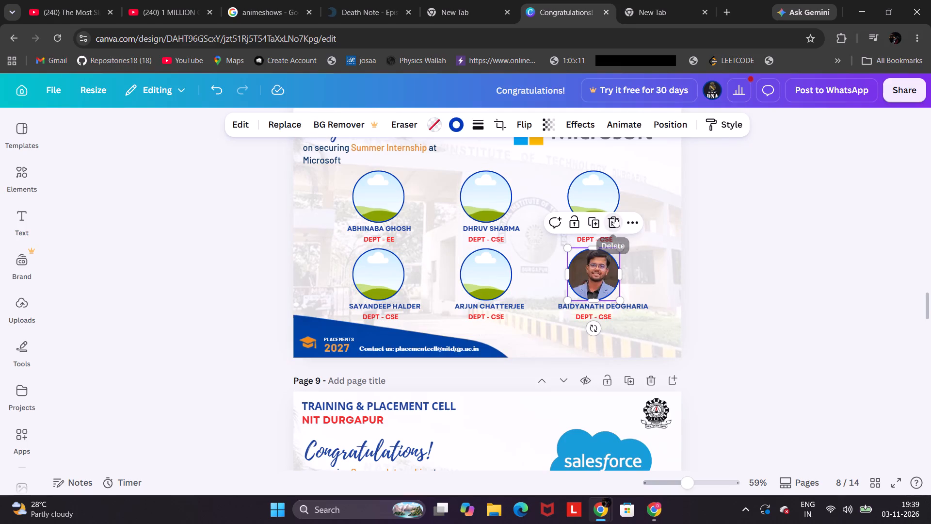
click(607, 252)
scroll(707, 277, down, 1)
right_click(707, 277)
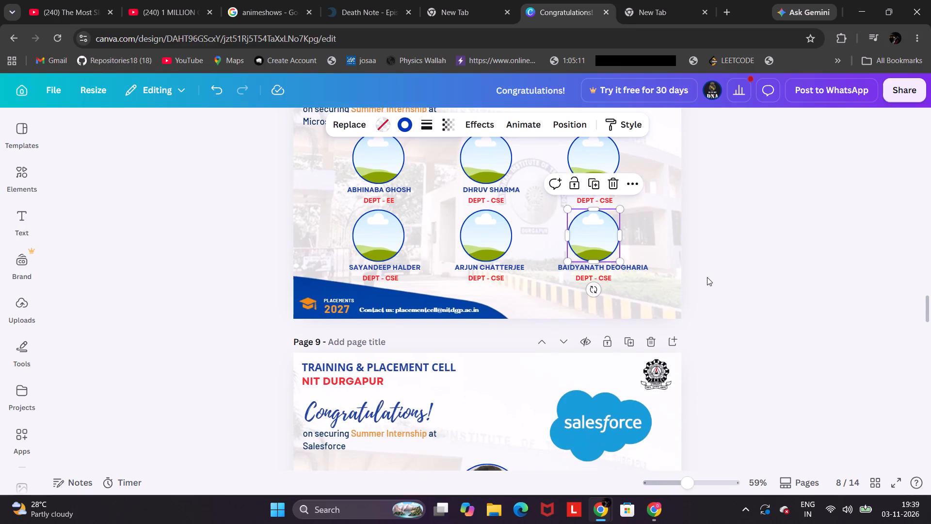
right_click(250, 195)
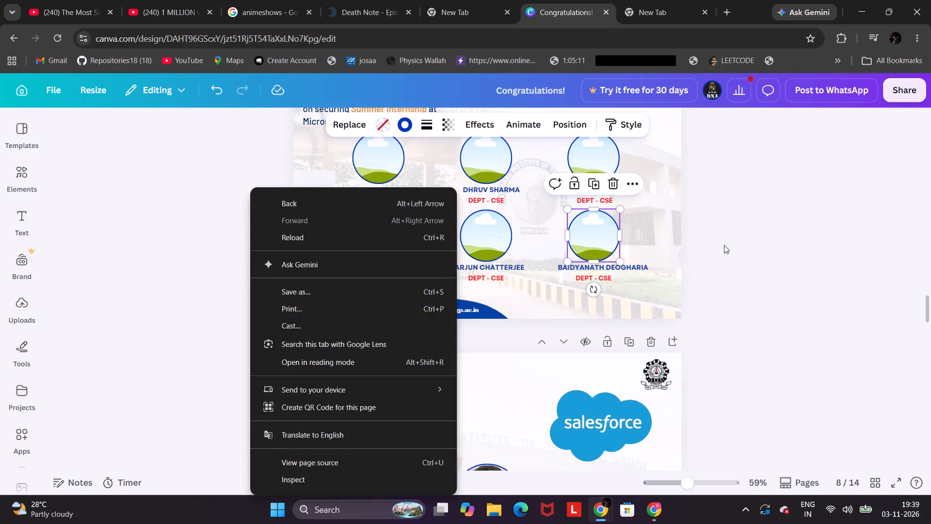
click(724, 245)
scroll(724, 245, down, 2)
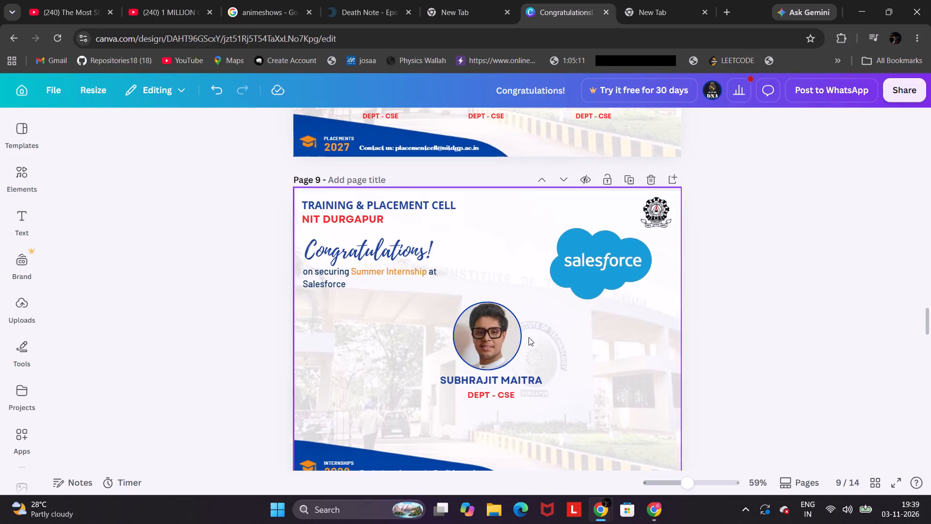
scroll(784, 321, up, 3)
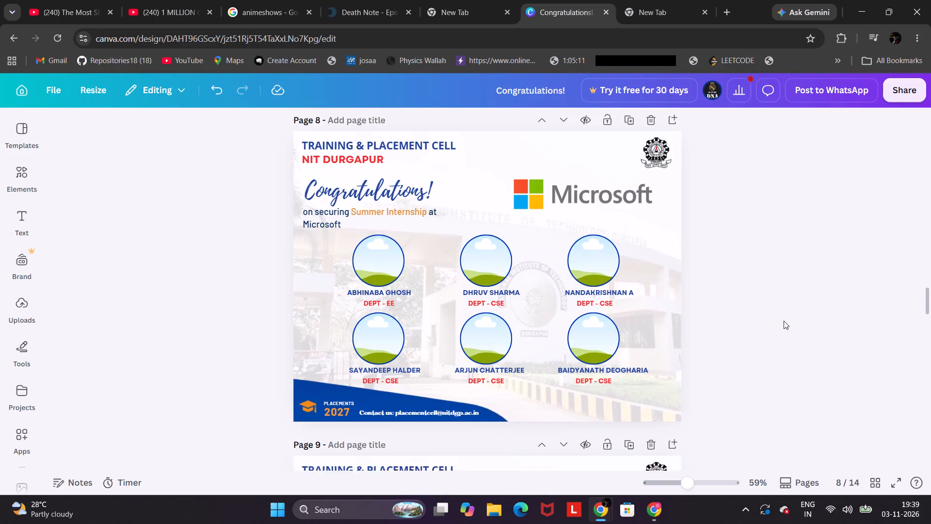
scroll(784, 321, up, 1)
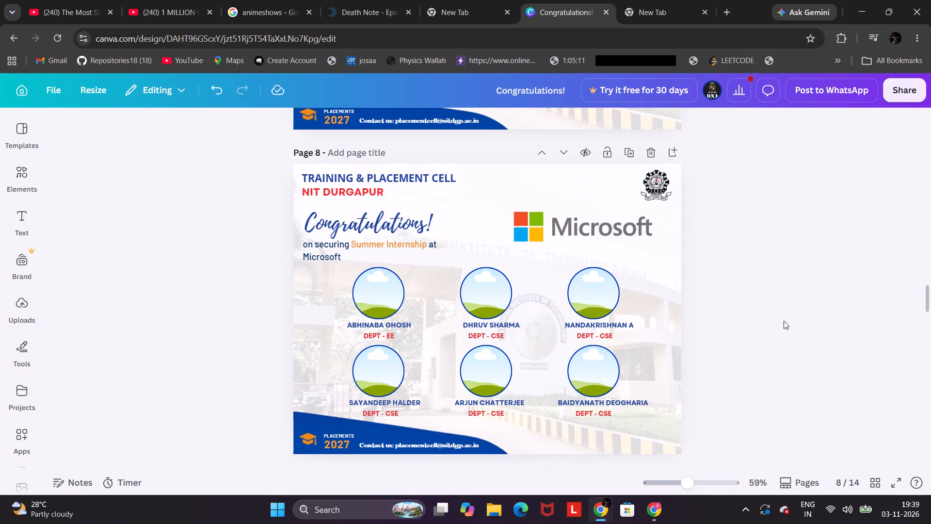
Replace the student's name on the Salesforce poster, page 9, with the new intern's name.
scroll(784, 321, down, 5)
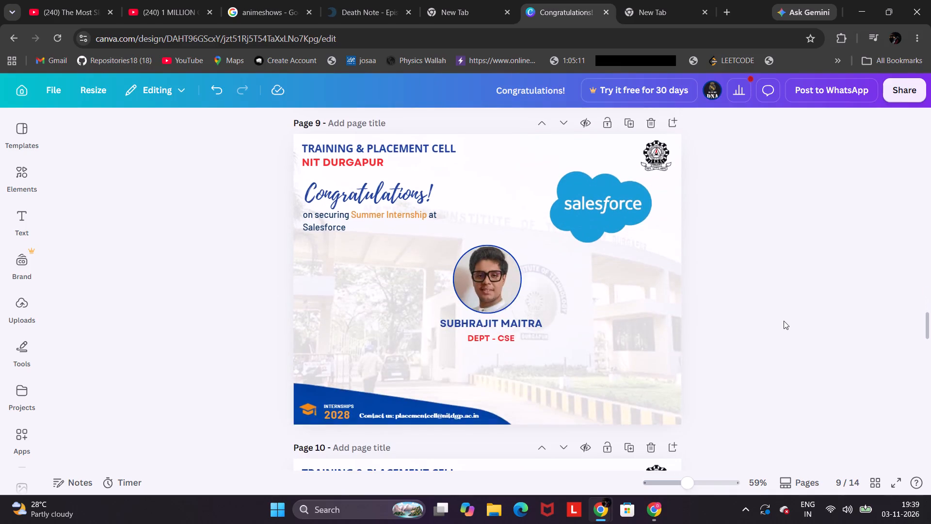
triple_click(530, 317)
triple_click(530, 319)
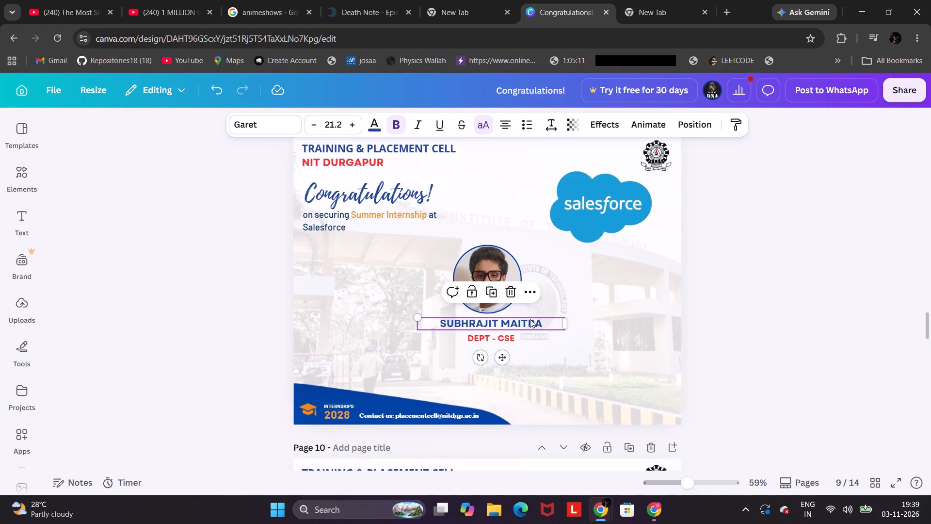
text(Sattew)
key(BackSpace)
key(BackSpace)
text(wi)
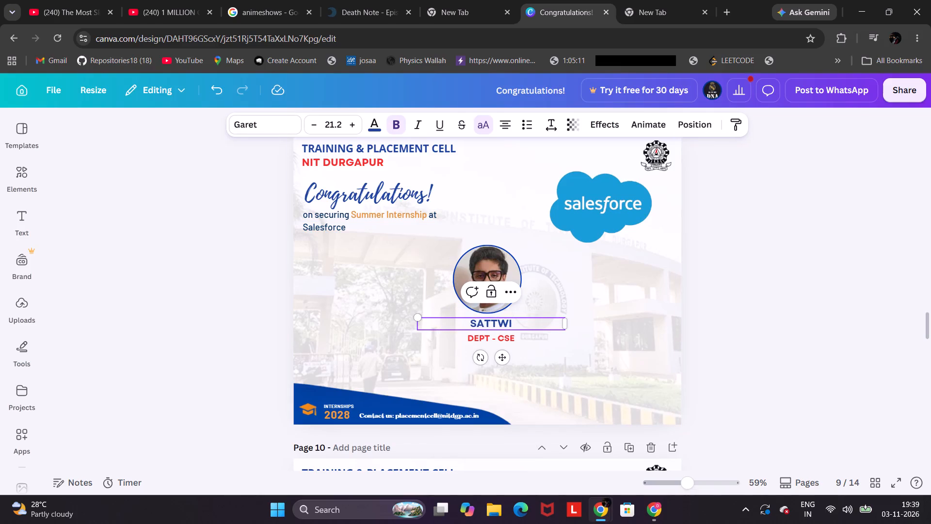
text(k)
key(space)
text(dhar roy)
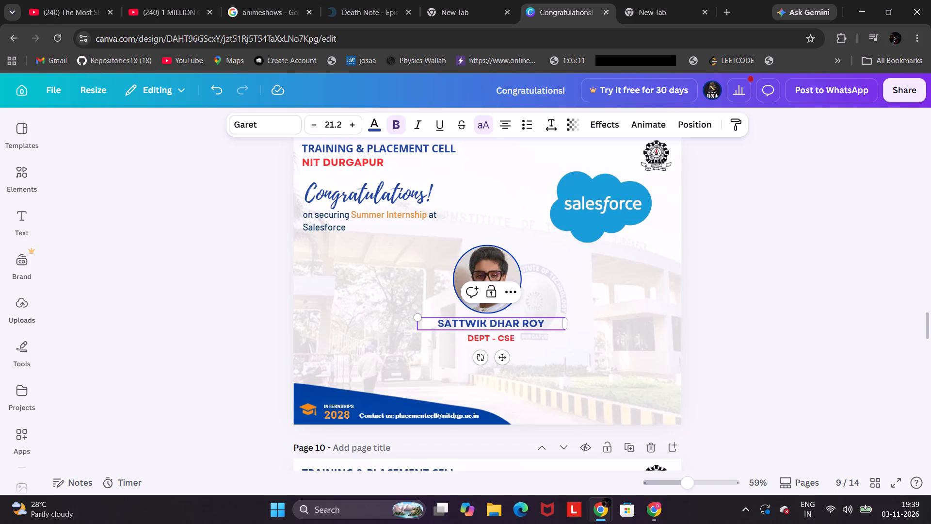
Change the student's department on the page 9 Salesforce poster to ME.
triple_click(507, 339)
double_click(507, 339)
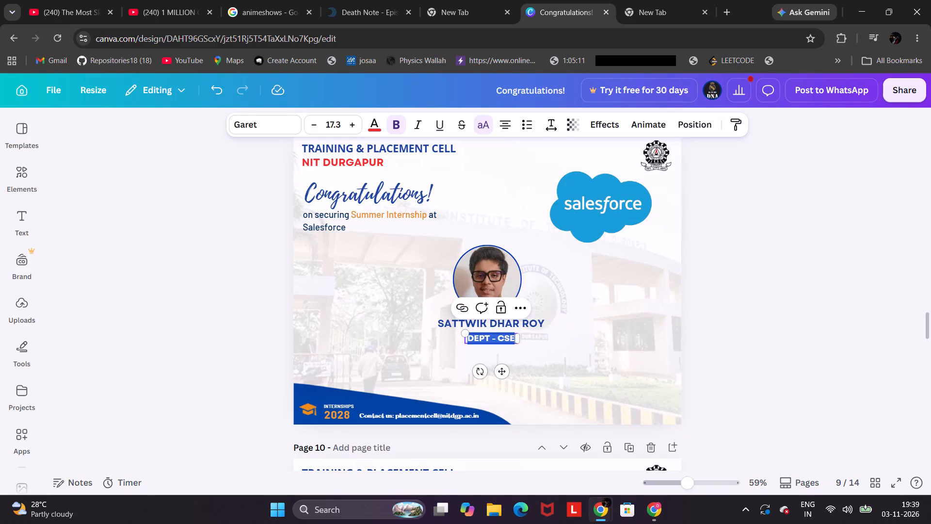
click(539, 340)
triple_click(505, 337)
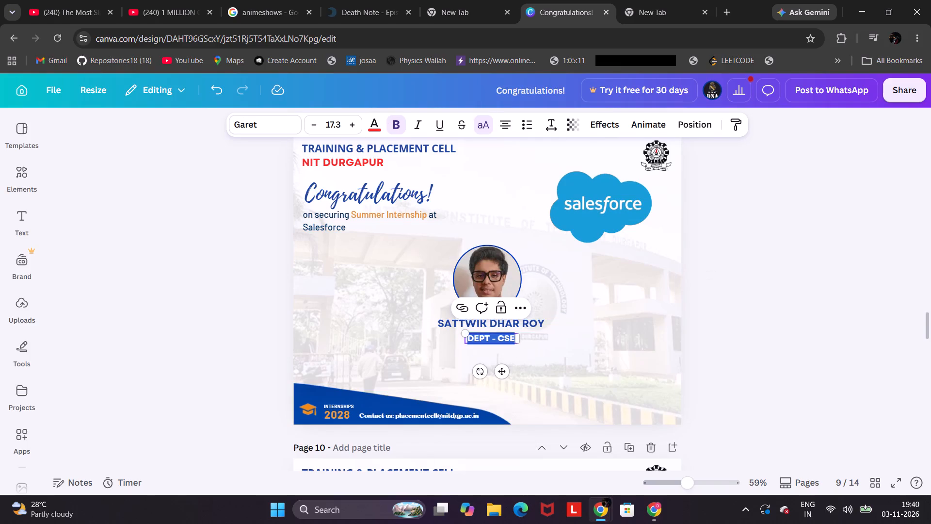
click(505, 337)
double_click(501, 337)
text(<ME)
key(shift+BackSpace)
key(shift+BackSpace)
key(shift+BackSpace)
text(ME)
click(762, 306)
Set the departments of the second and third upper-row students on the Microsoft poster, page 8, to EE.
scroll(762, 306, up, 1)
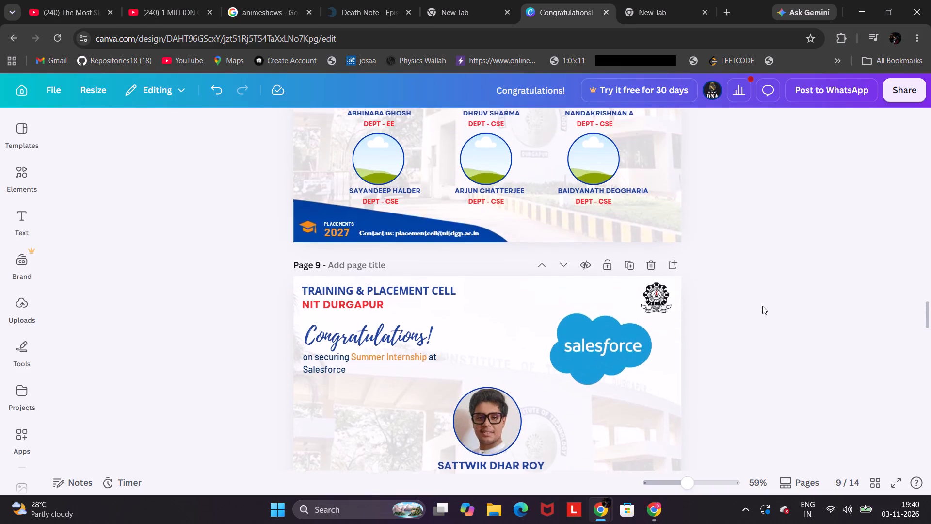
scroll(762, 306, up, 3)
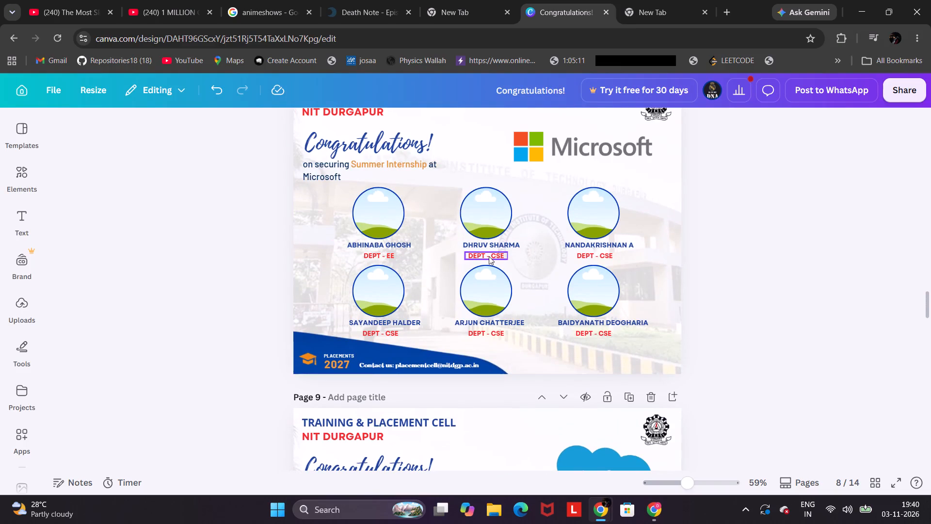
double_click(502, 254)
click(504, 254)
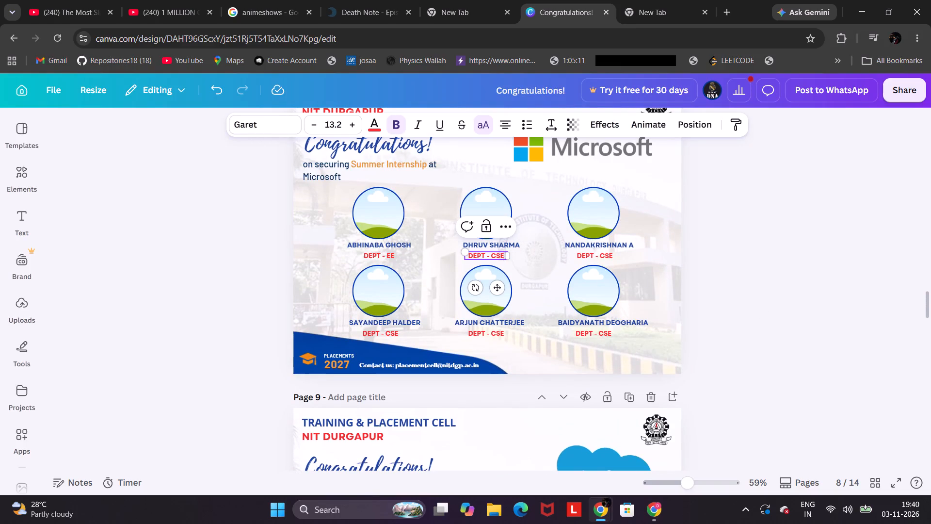
key(BackSpace)
key(BackSpace)
key(BackSpace)
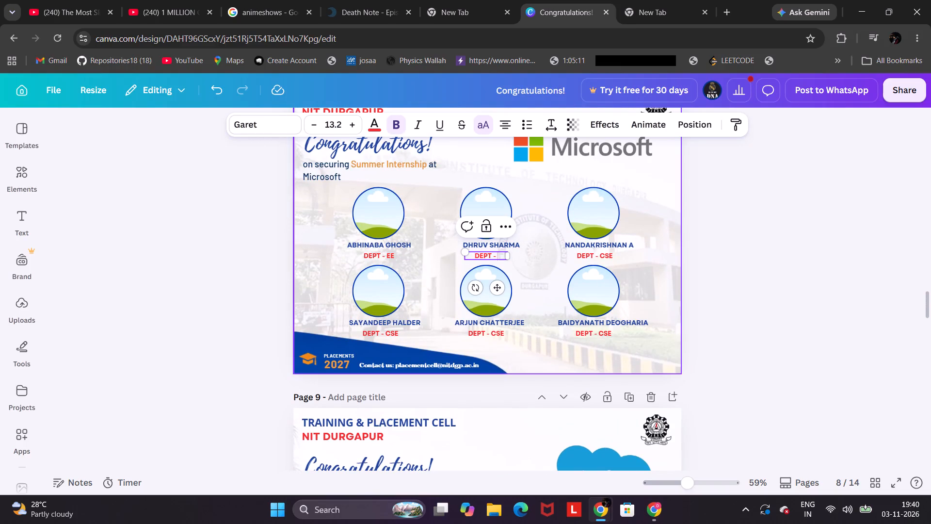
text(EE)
double_click(581, 256)
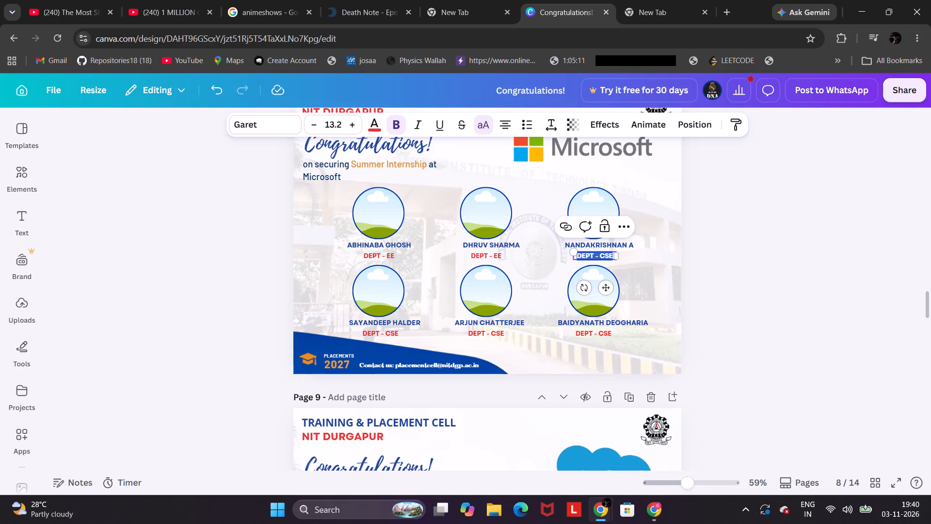
click(597, 259)
click(609, 258)
click(610, 258)
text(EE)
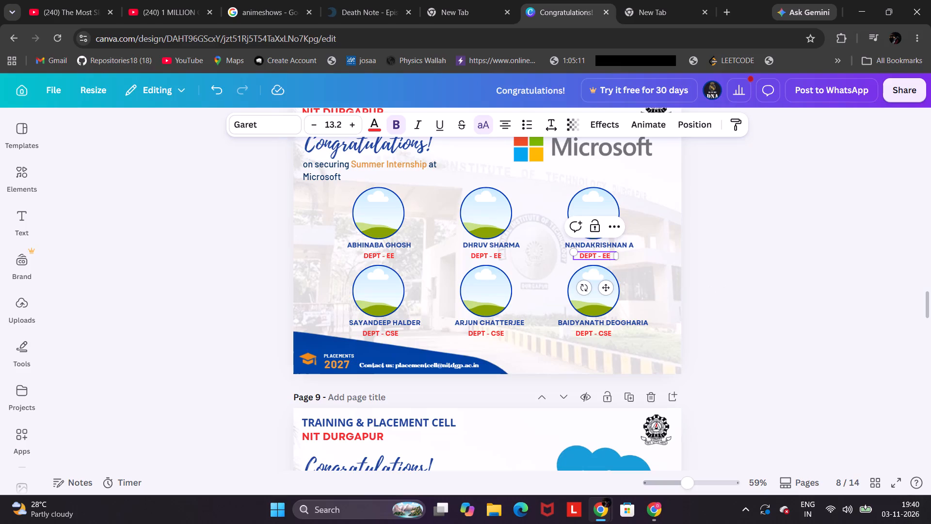
Set the department of the first lower-row student on page 8 to EE.
right_click(397, 329)
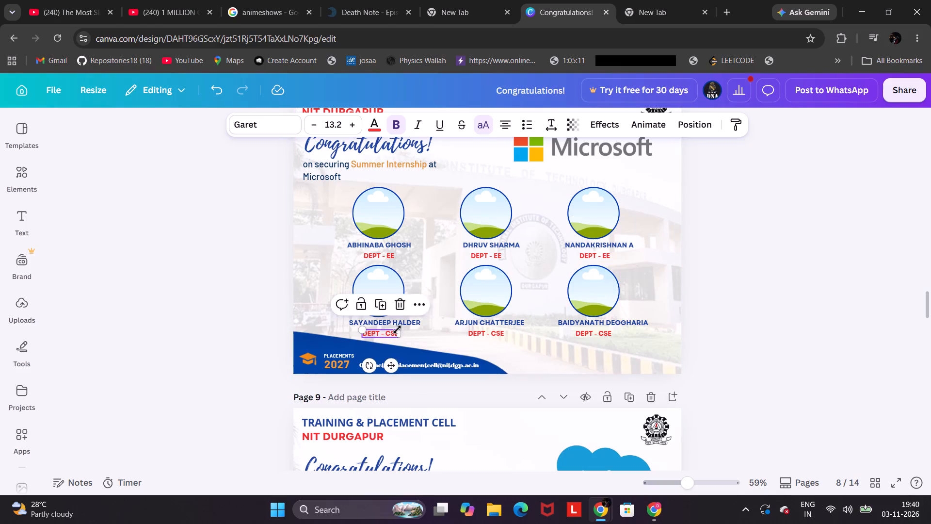
right_click(397, 329)
double_click(385, 331)
right_click(386, 332)
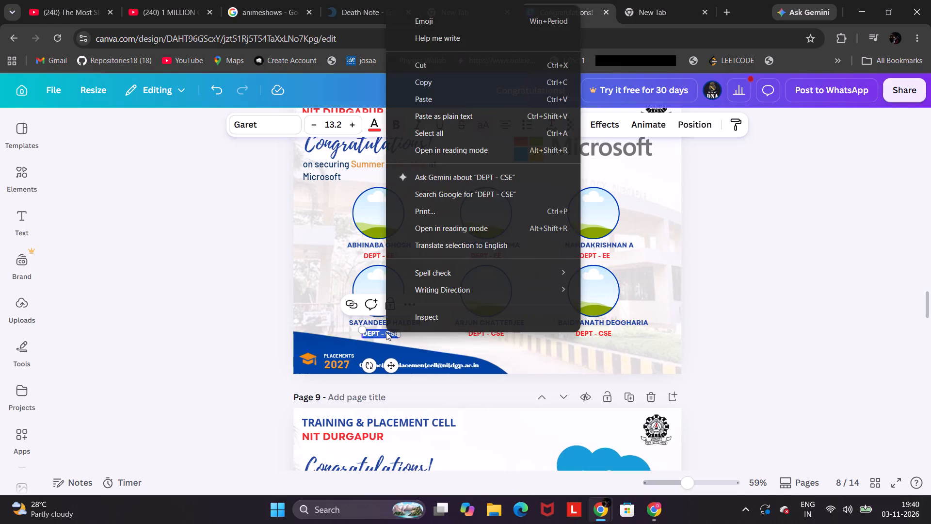
right_click(385, 333)
right_click(385, 333)
double_click(379, 335)
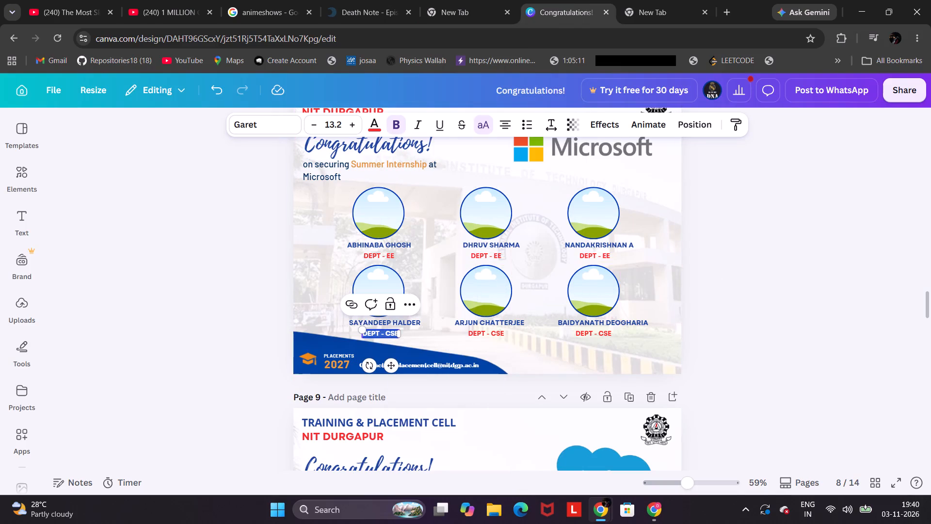
double_click(384, 335)
double_click(390, 333)
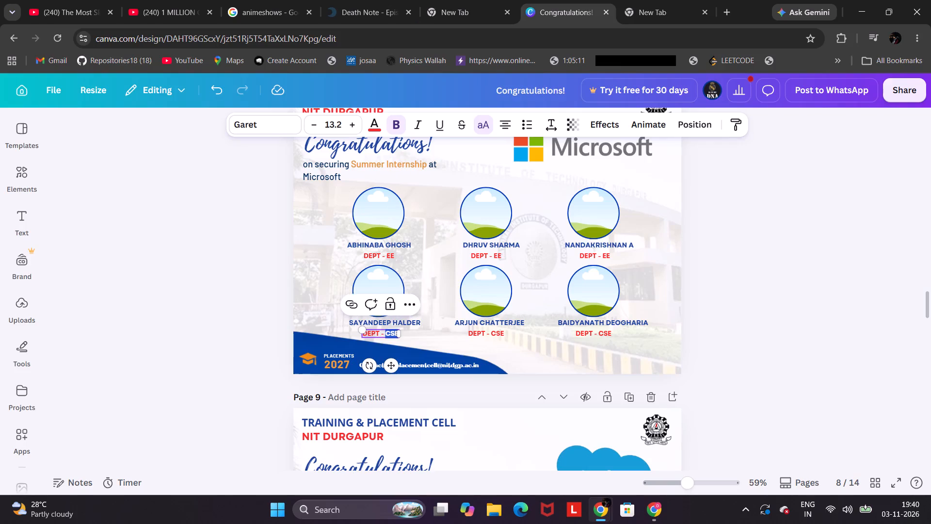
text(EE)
Set the departments of the second and third lower-row students on page 8 to ME.
double_click(484, 333)
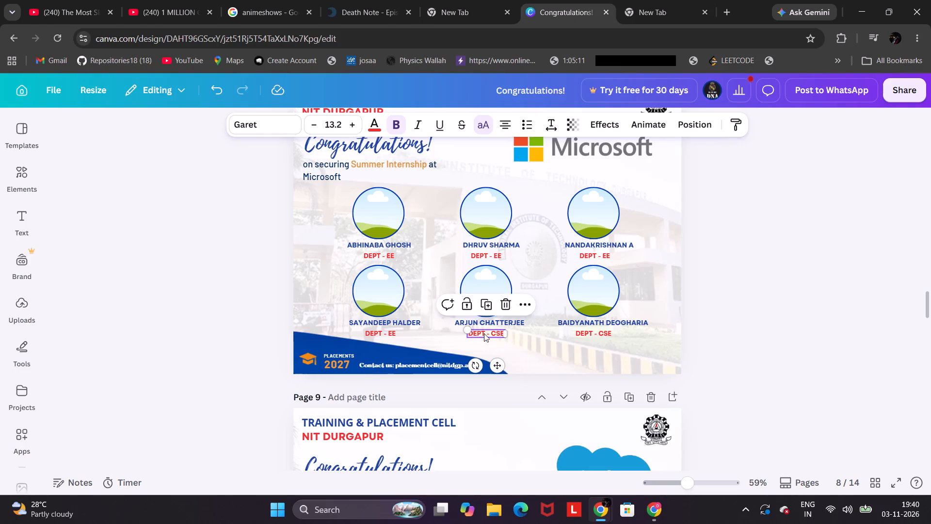
click(493, 333)
click(499, 333)
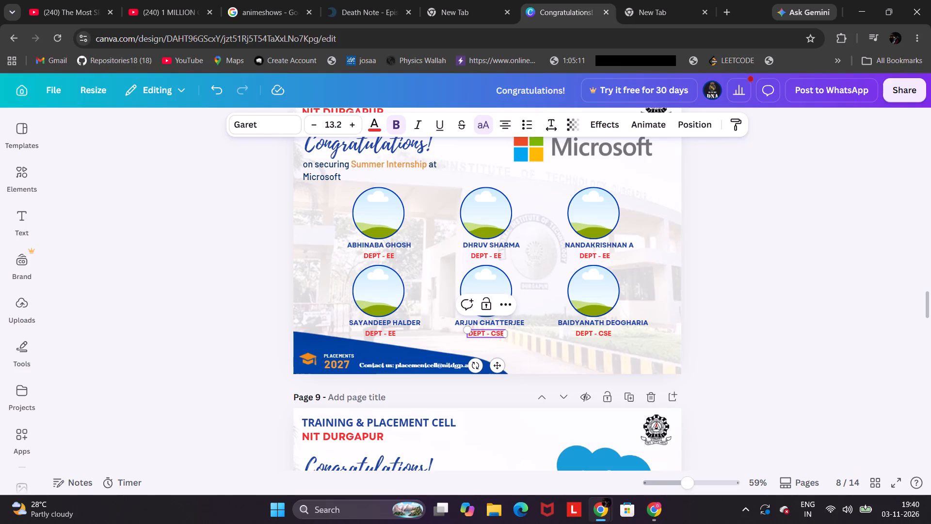
double_click(495, 333)
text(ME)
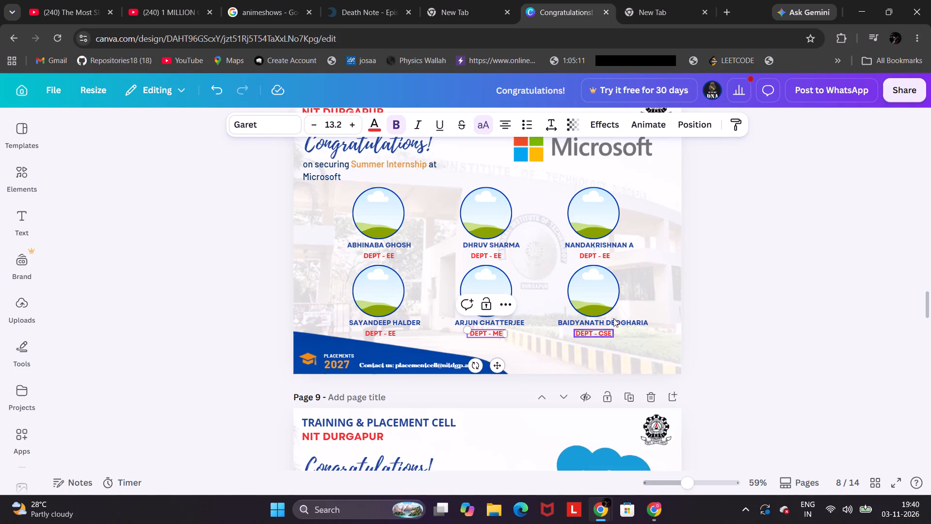
double_click(609, 332)
click(608, 332)
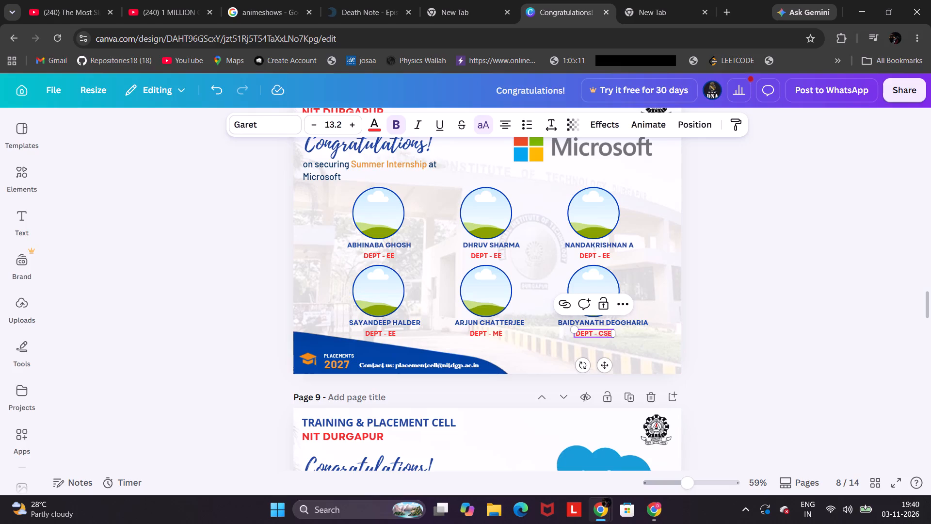
double_click(608, 332)
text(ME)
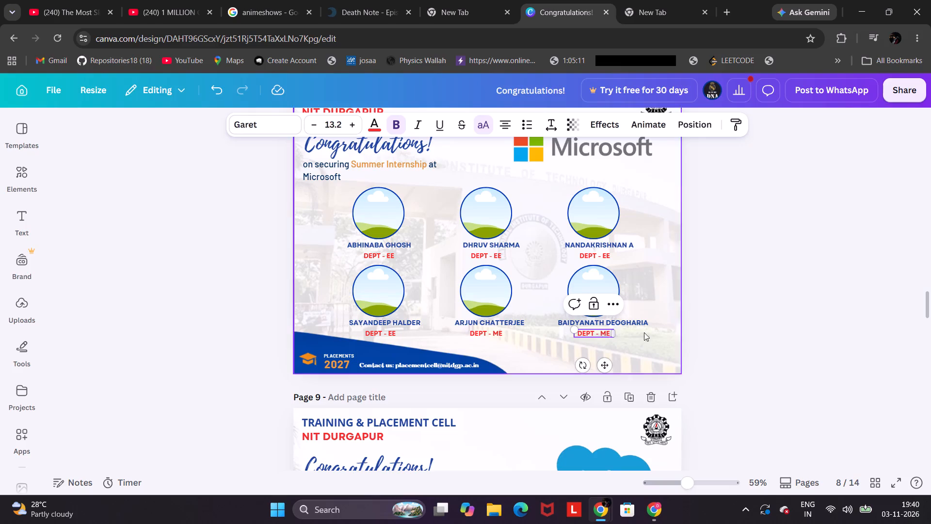
click(682, 329)
Delete the student photo on the Salesforce poster, page 9, keeping its circular frame.
scroll(695, 329, down, 2)
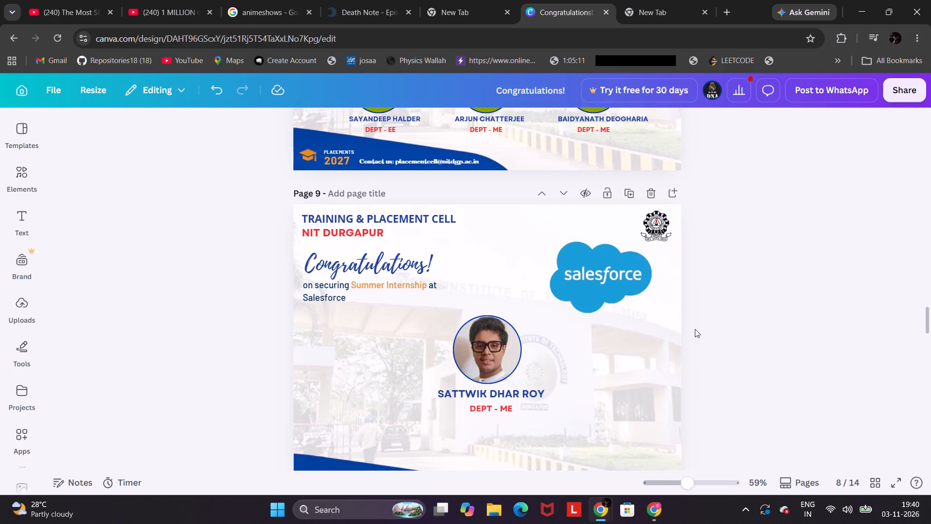
scroll(695, 329, up, 3)
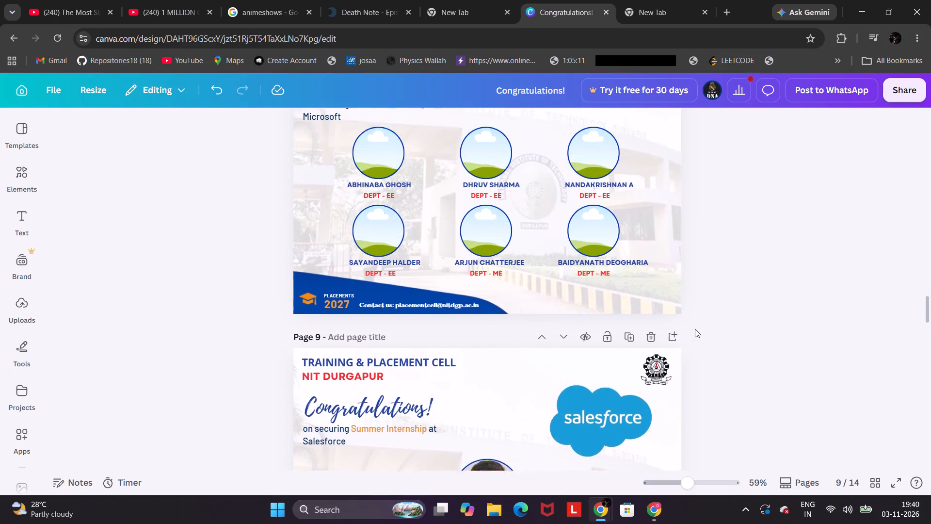
scroll(695, 329, up, 1)
scroll(695, 329, down, 1)
click(501, 360)
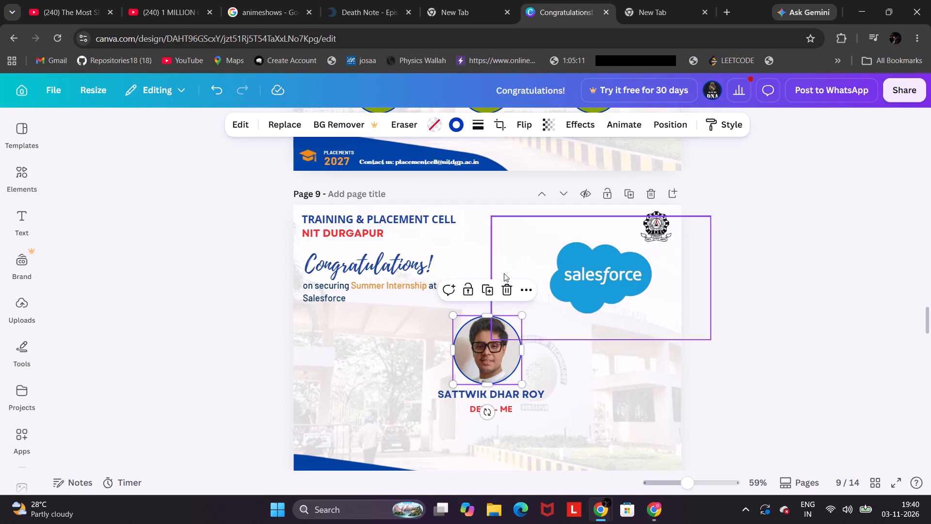
click(510, 288)
click(517, 325)
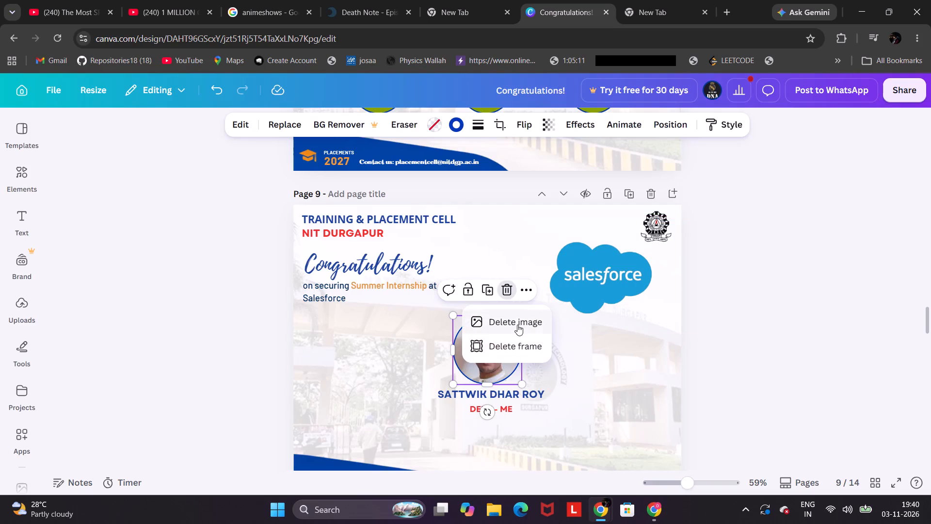
click(776, 296)
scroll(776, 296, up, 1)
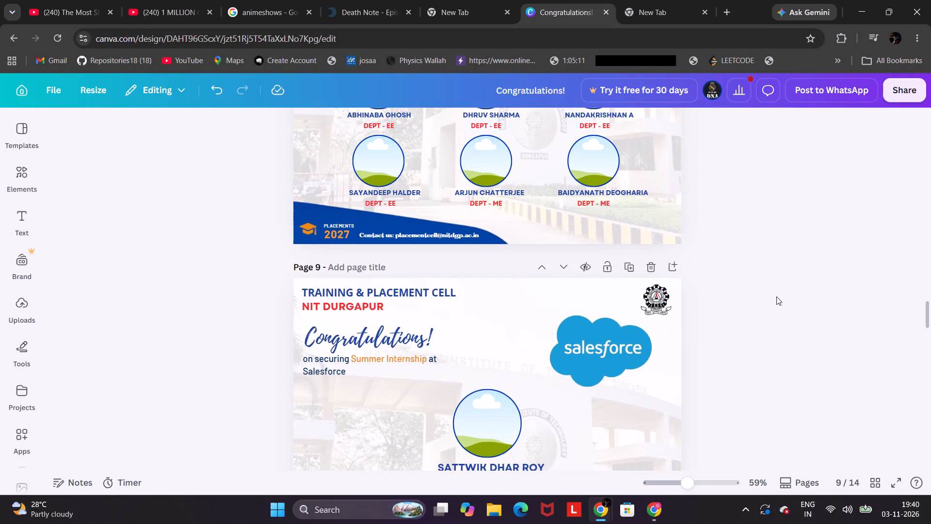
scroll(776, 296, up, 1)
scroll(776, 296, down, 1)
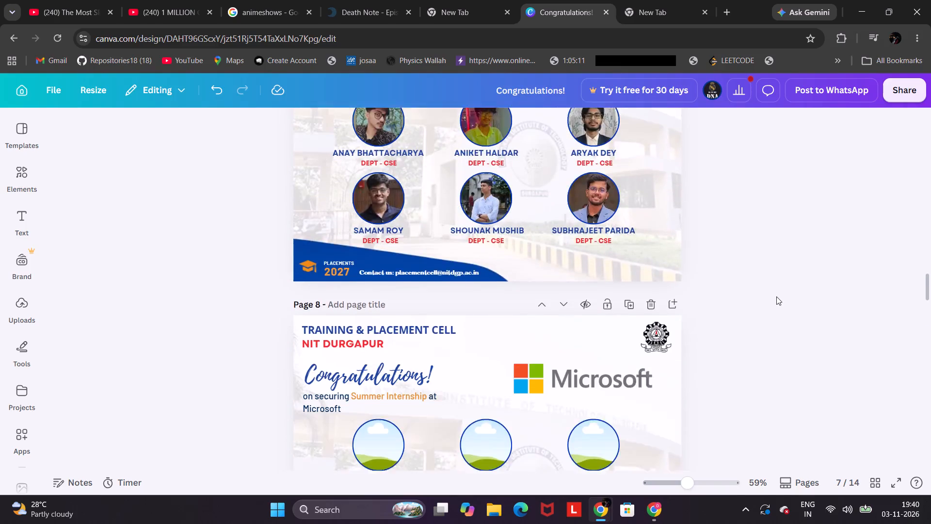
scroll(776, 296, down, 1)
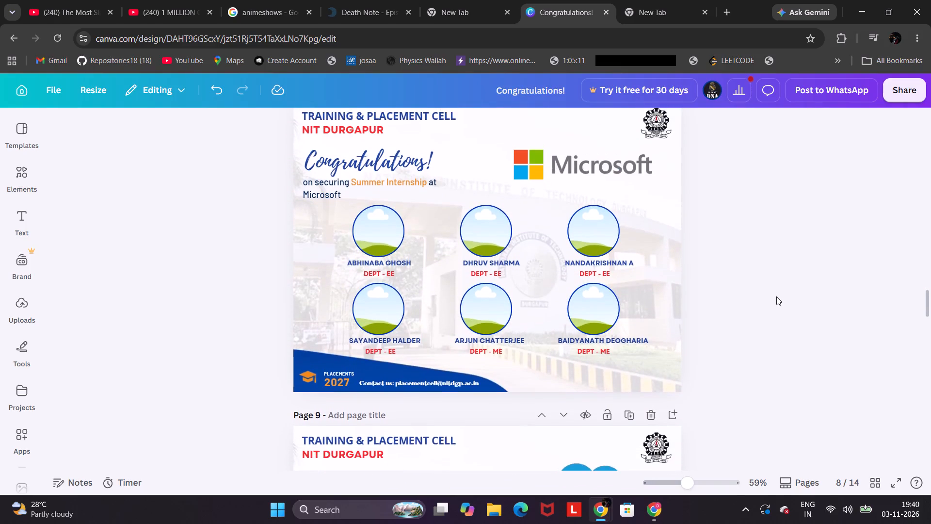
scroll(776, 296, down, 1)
Search Google for gainwell commosales private limited.
click(667, 1)
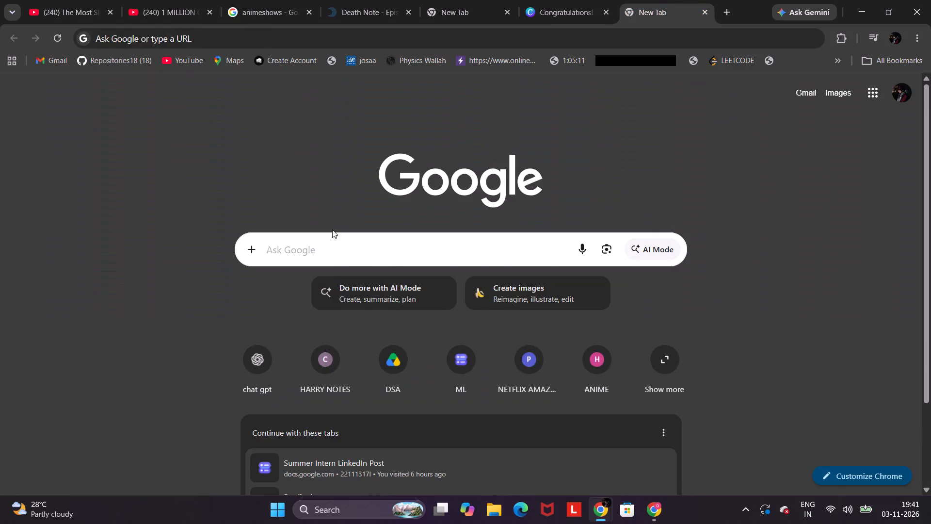
click(342, 243)
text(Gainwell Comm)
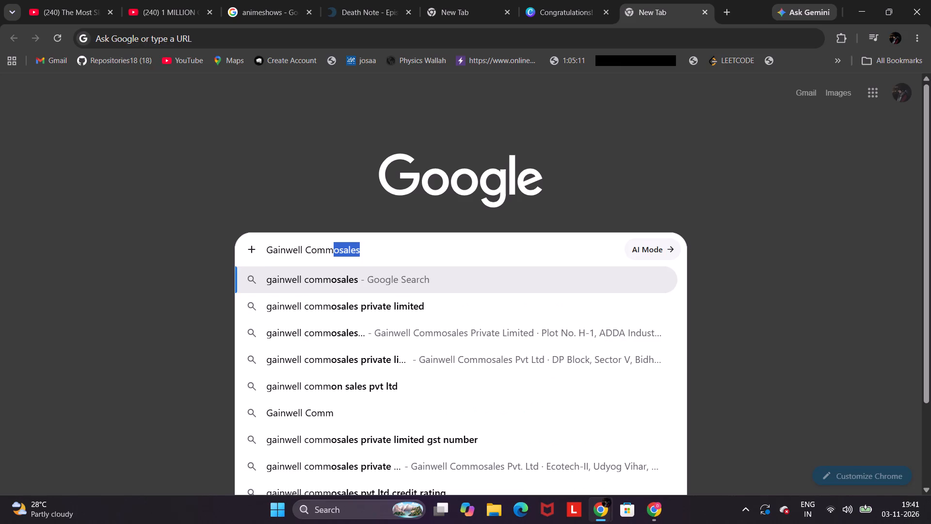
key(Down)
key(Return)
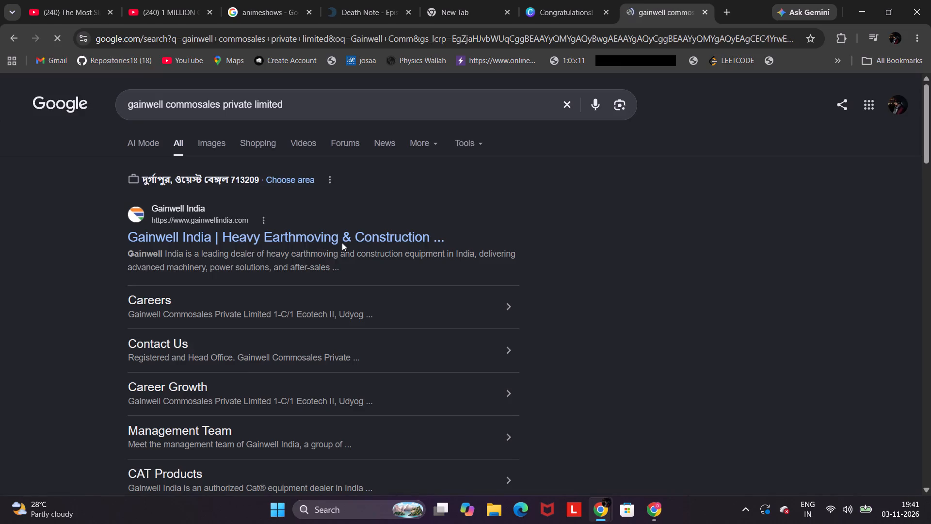
Copy the company name Gainwell Commosales Private Limited from the first place listing in the search results.
scroll(501, 268, down, 2)
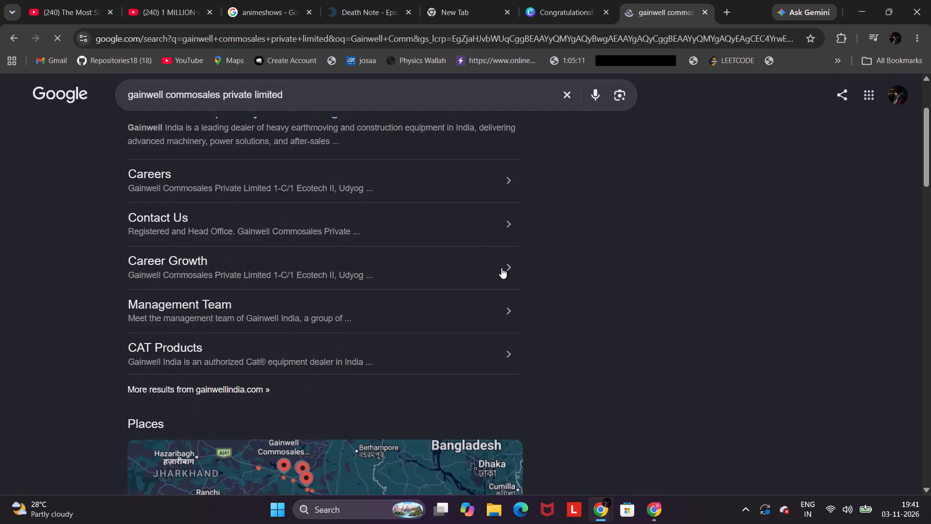
scroll(501, 268, down, 2)
scroll(501, 268, right, 1)
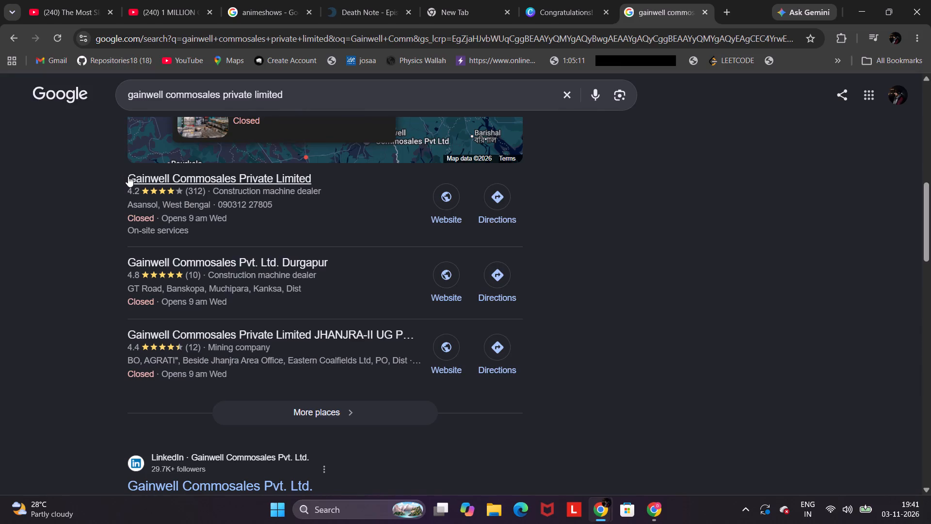
drag(127, 176, 315, 177)
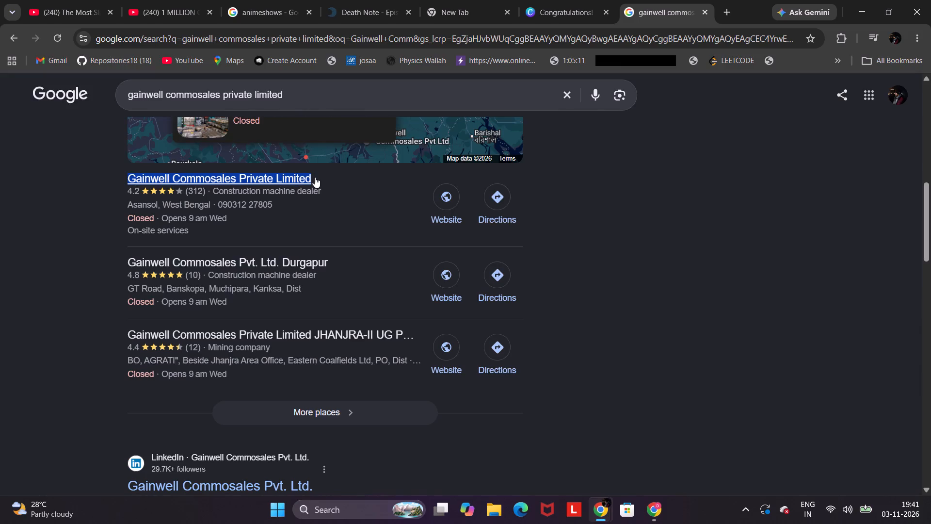
key(ctrl+c)
click(708, 210)
In the Canva design, replace Microsoft in the page 8 congratulations line with the copied Gainwell Commosales Private Limited.
click(570, 0)
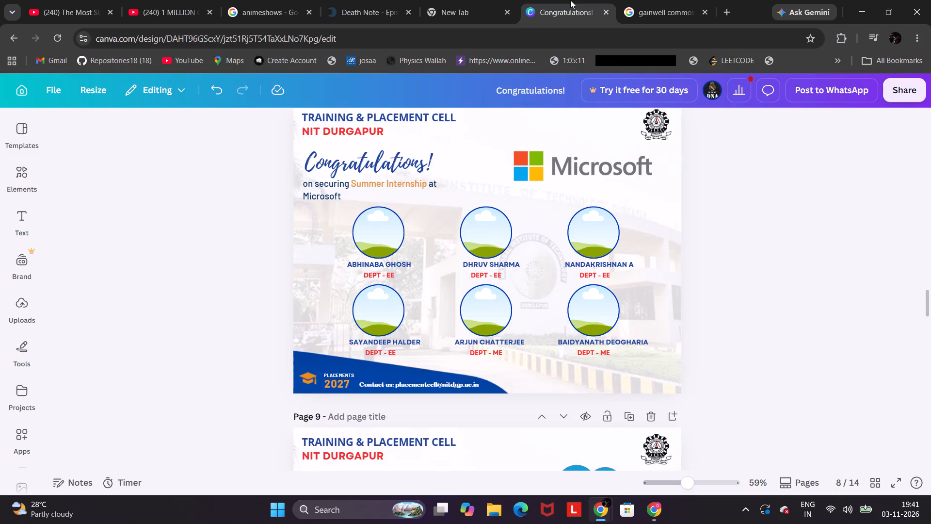
double_click(323, 195)
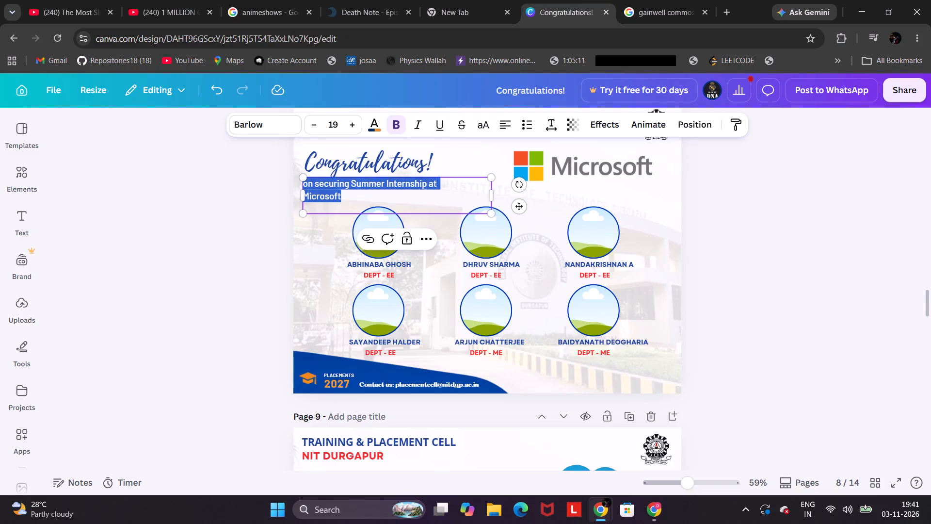
click(323, 195)
double_click(323, 195)
key(ctrl+v)
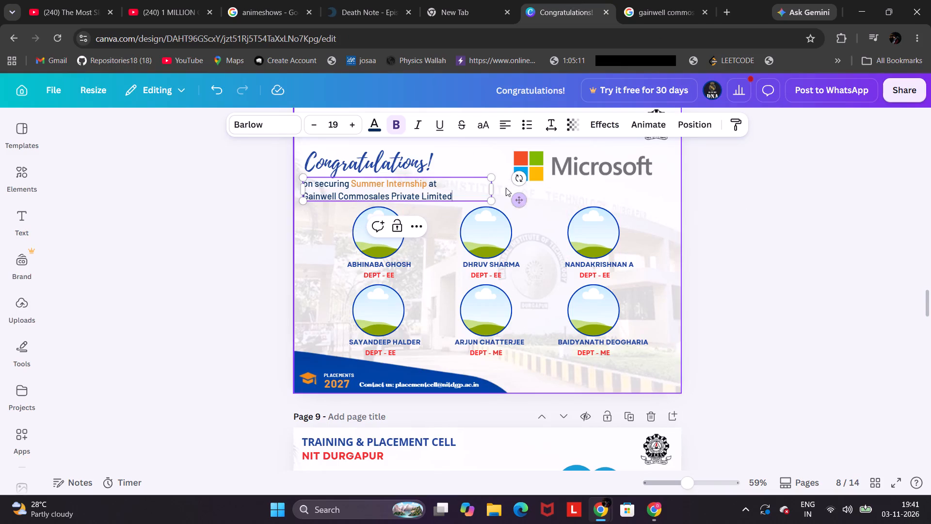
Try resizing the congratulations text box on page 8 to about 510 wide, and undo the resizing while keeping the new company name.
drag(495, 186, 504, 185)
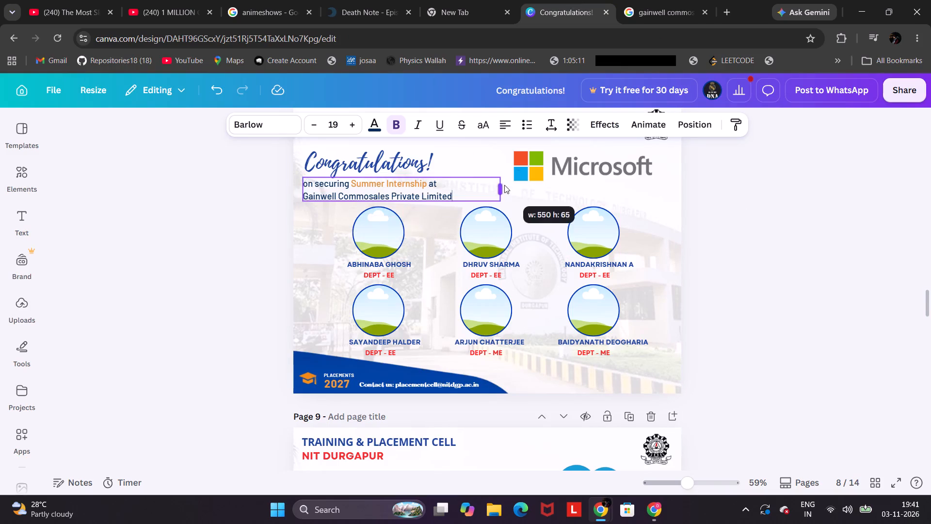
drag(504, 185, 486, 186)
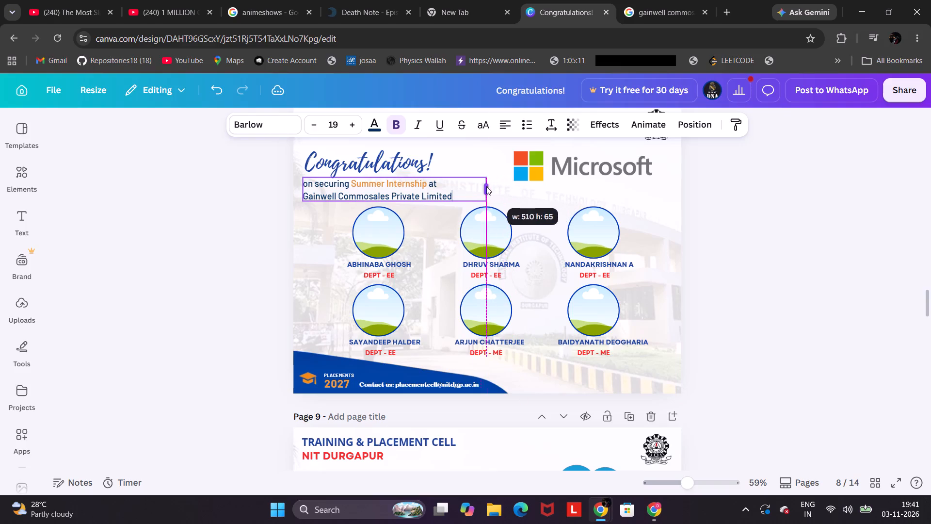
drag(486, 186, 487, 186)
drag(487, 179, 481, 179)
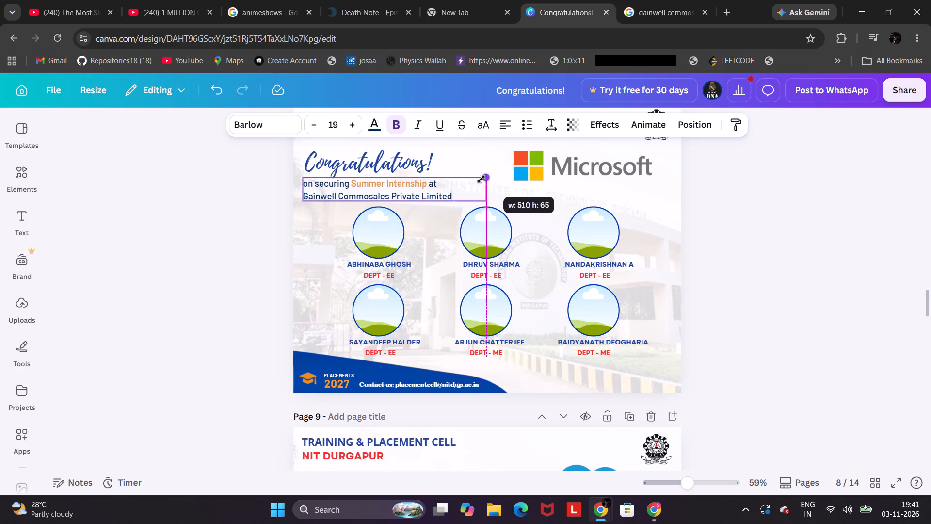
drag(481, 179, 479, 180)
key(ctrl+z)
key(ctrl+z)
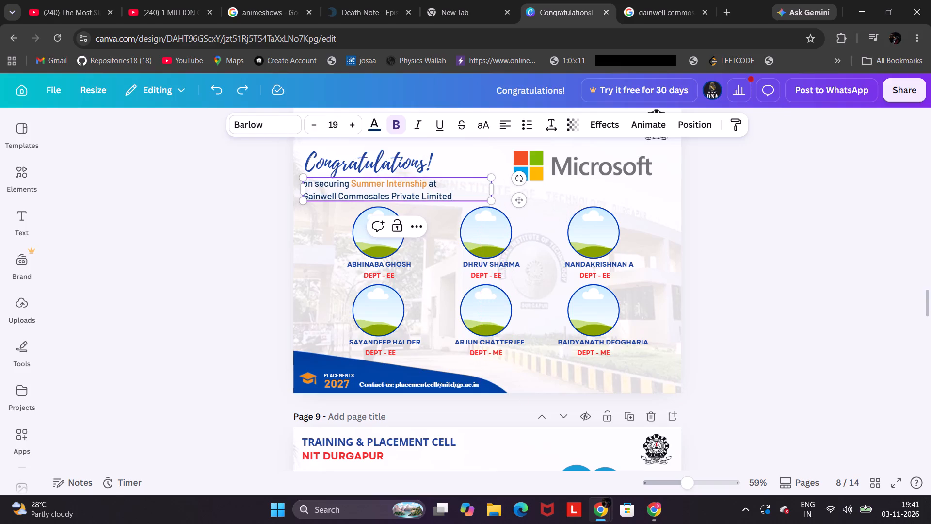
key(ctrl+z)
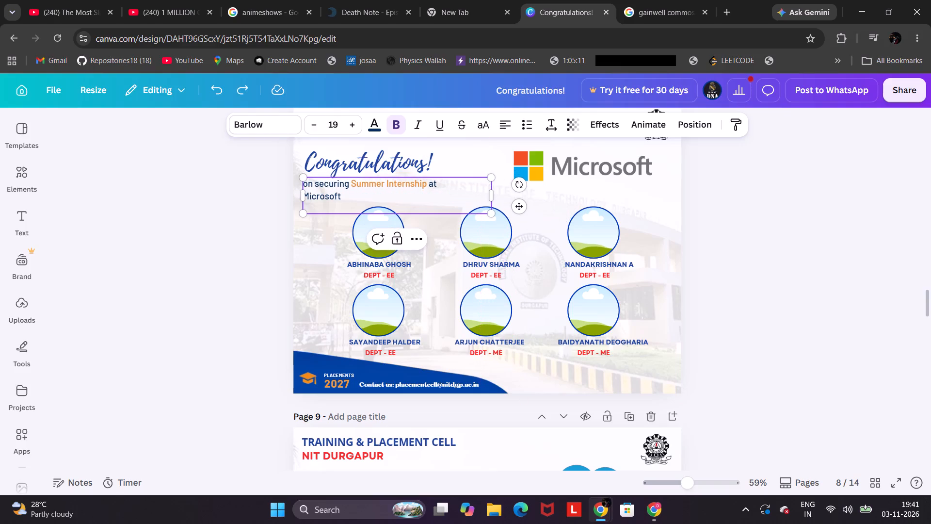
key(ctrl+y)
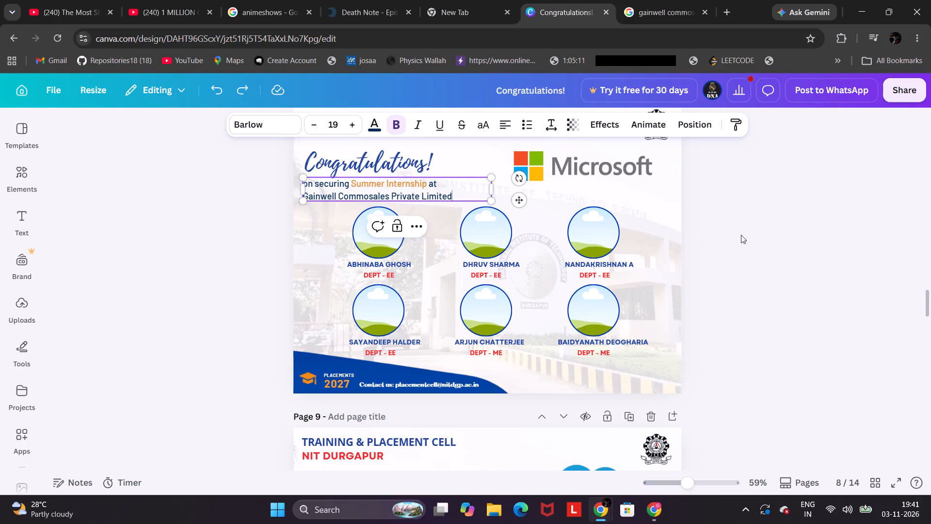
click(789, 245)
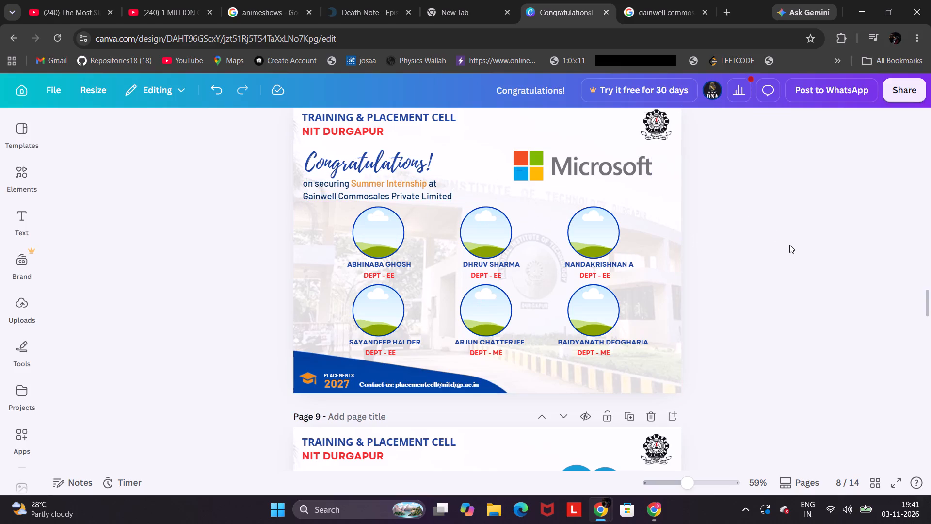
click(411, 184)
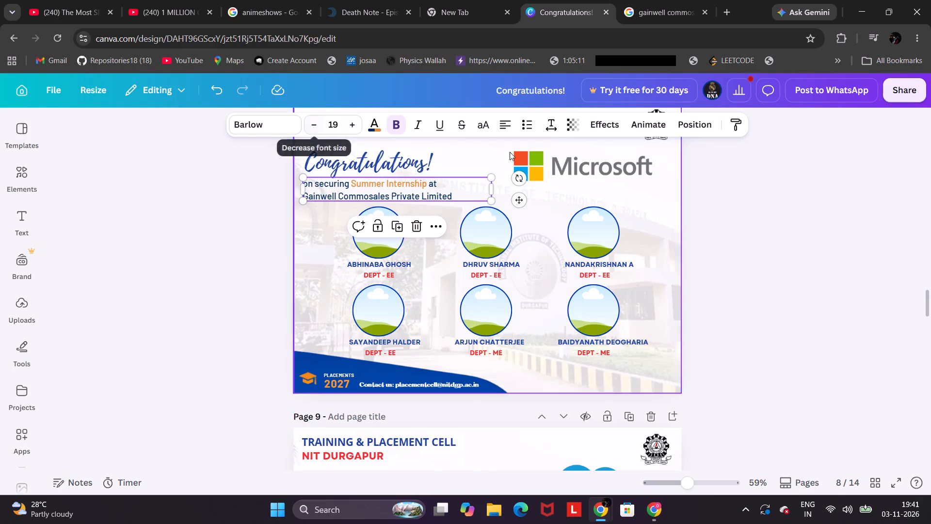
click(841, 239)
Replace Salesforce in the page 9 congratulations line with Gainwell Commosales Private Limited.
scroll(752, 260, down, 2)
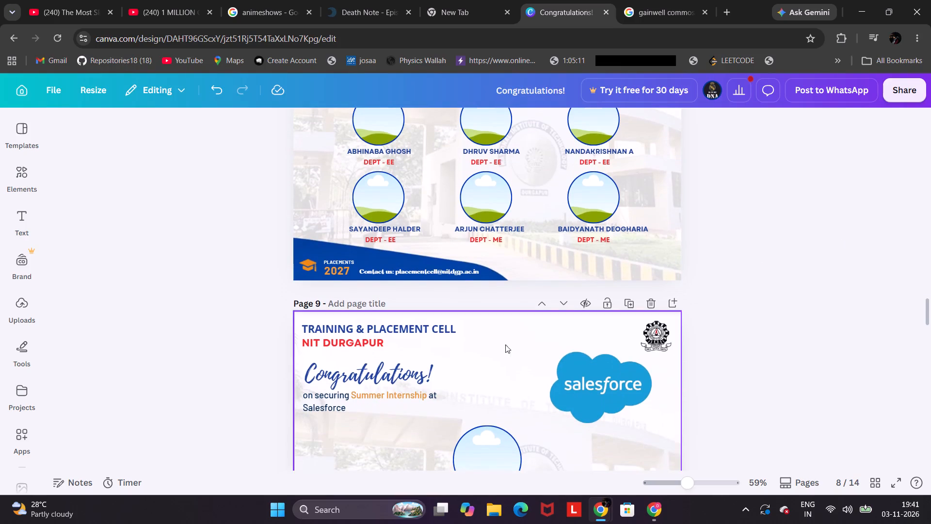
double_click(330, 407)
right_click(330, 407)
right_click(330, 407)
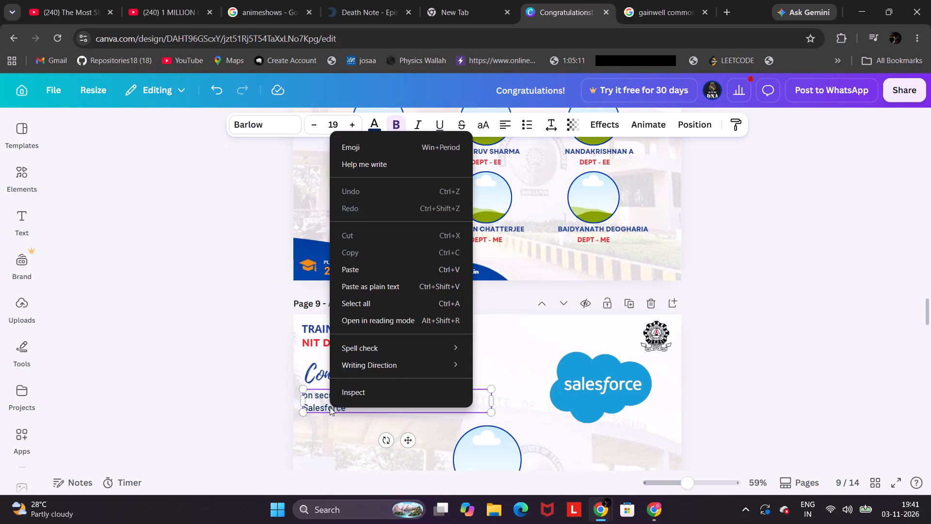
double_click(322, 408)
key(ctrl+v)
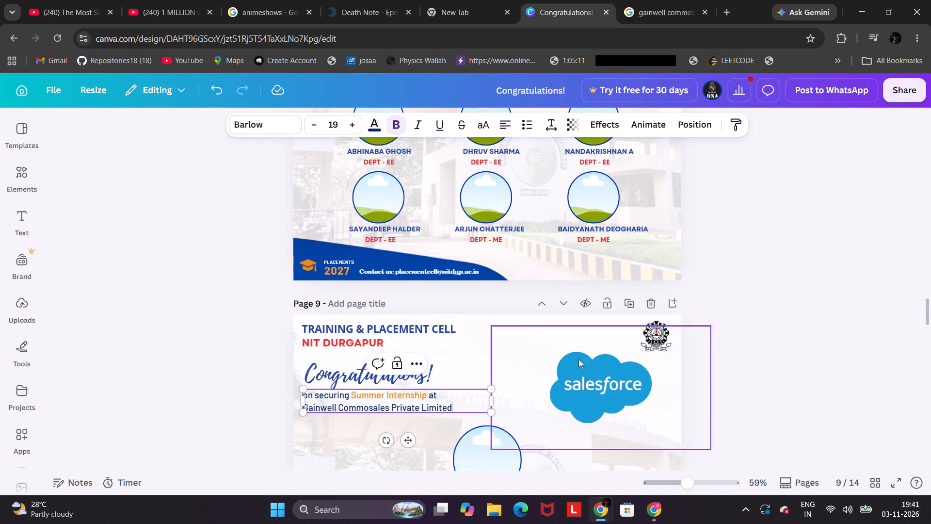
click(864, 328)
scroll(803, 322, right, 1)
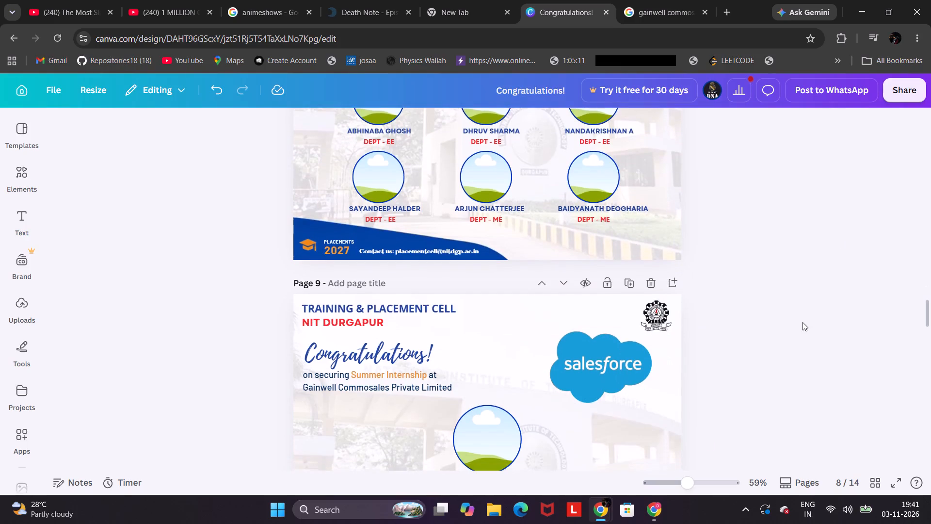
scroll(803, 322, right, 1)
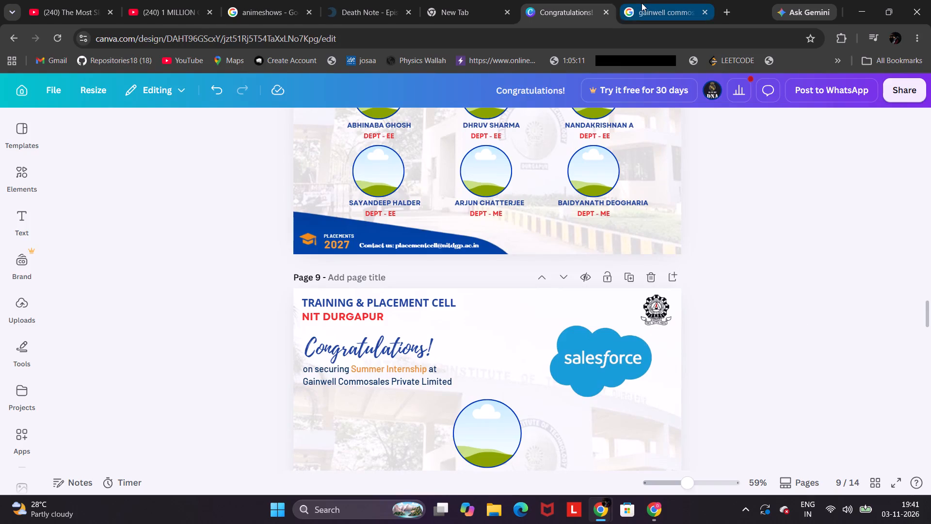
Search Google for gainwell commosales private limited logo and show the image results.
click(642, 3)
scroll(353, 164, up, 7)
click(330, 108)
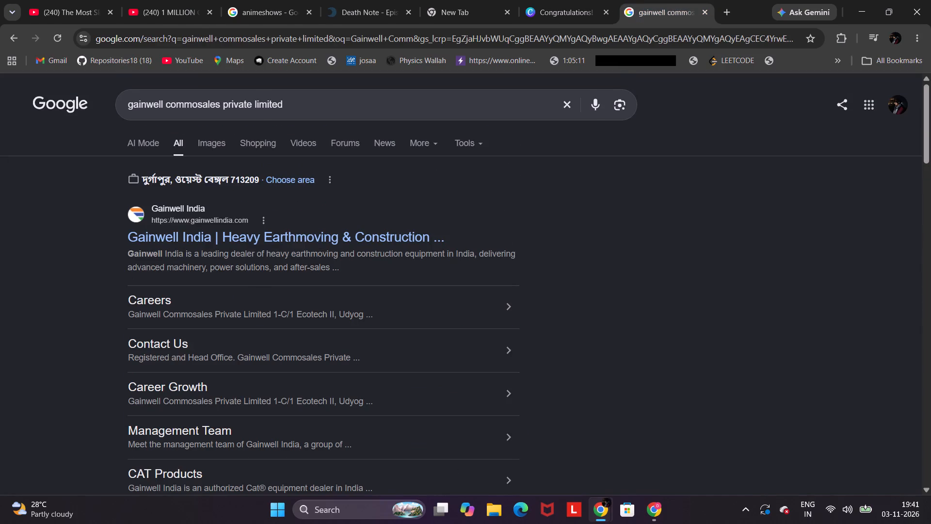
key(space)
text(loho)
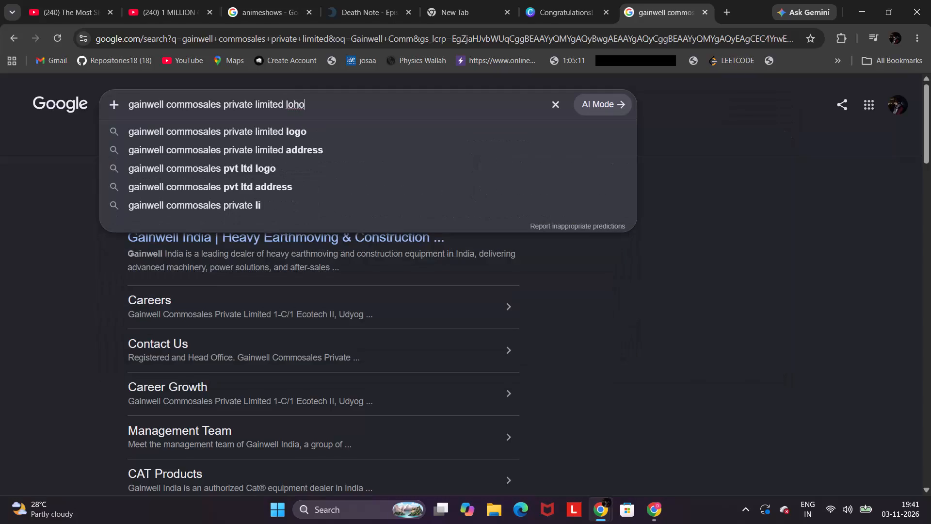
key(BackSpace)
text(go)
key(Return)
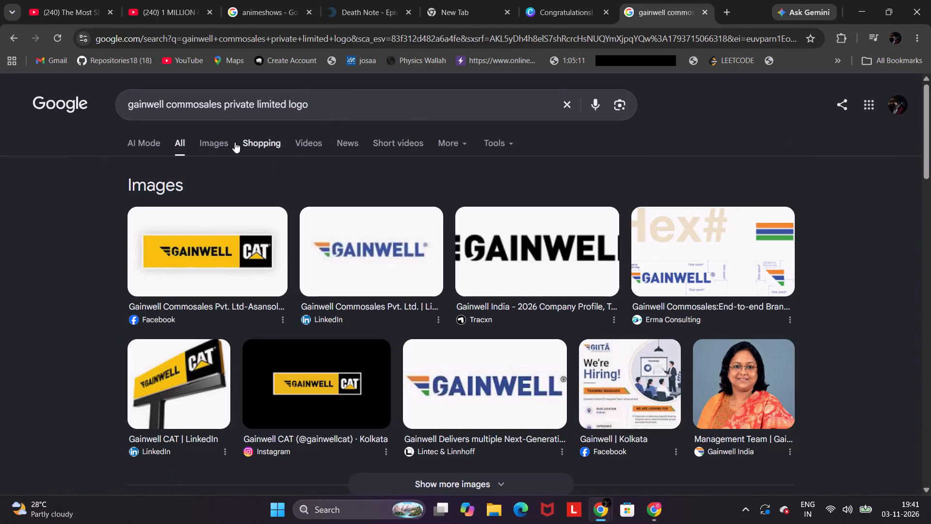
click(218, 146)
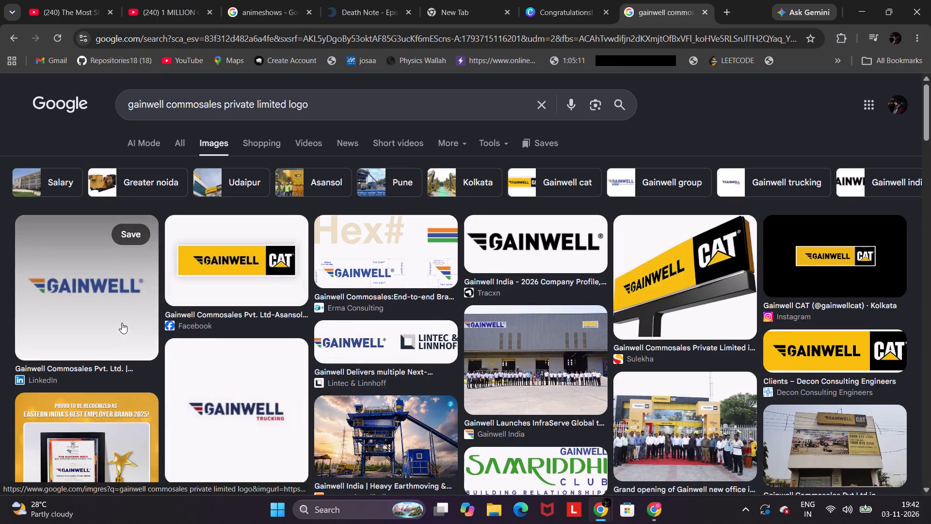
Try refining the logo image search with svg, and return to the previous image results.
click(368, 103)
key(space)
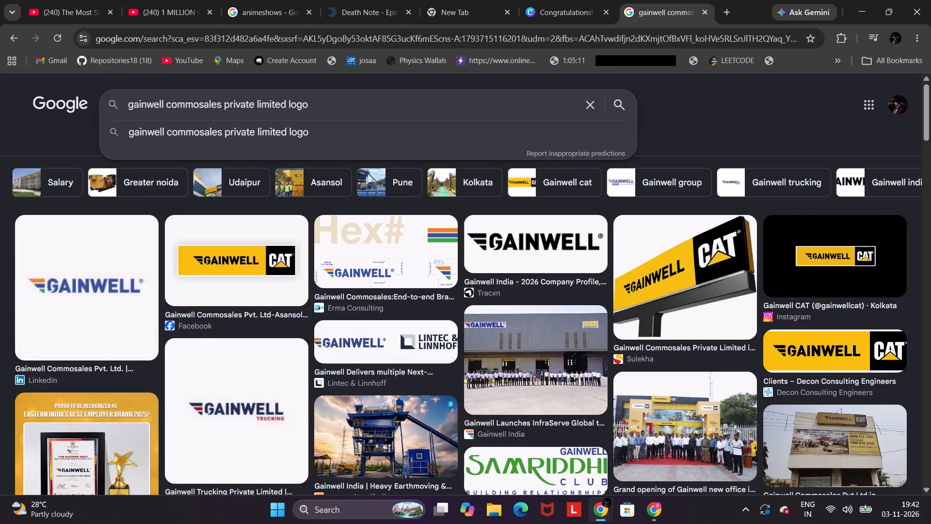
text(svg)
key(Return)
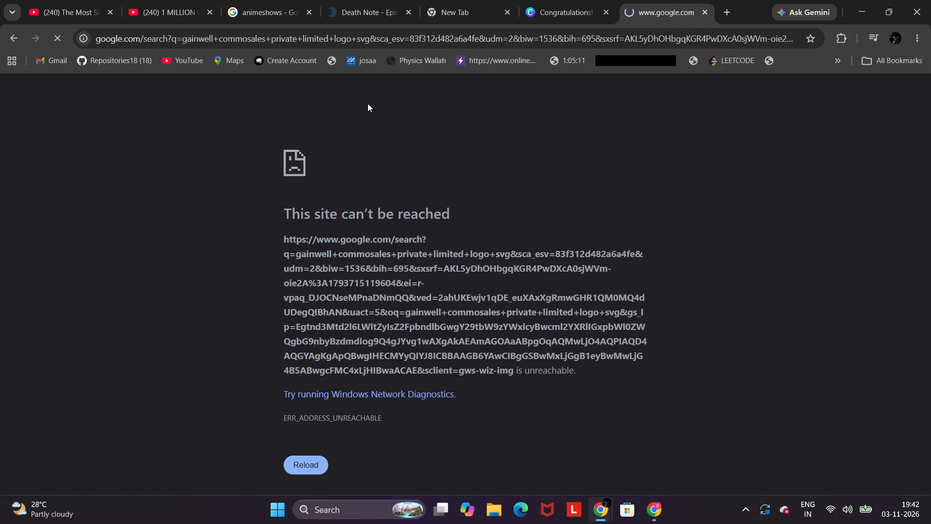
scroll(249, 258, right, 5)
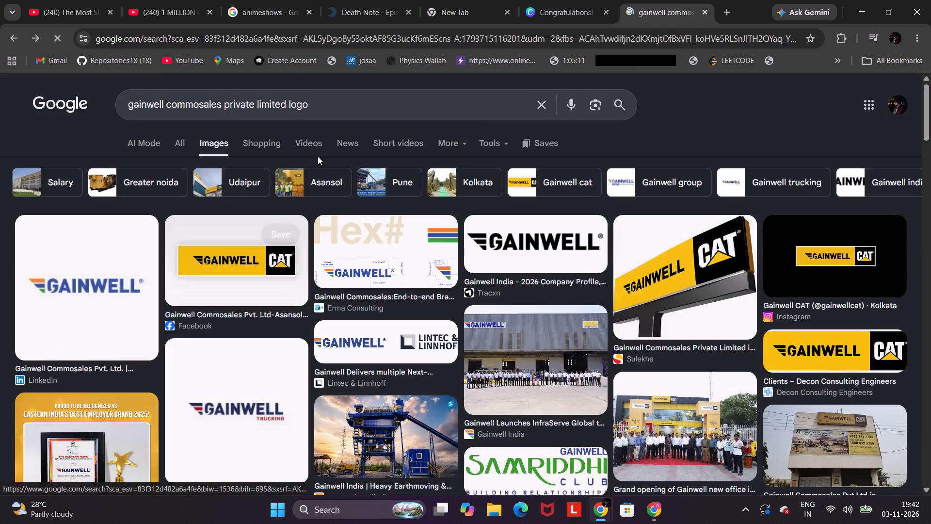
Try refining the logo image search with png, and return to the previous image results.
click(343, 111)
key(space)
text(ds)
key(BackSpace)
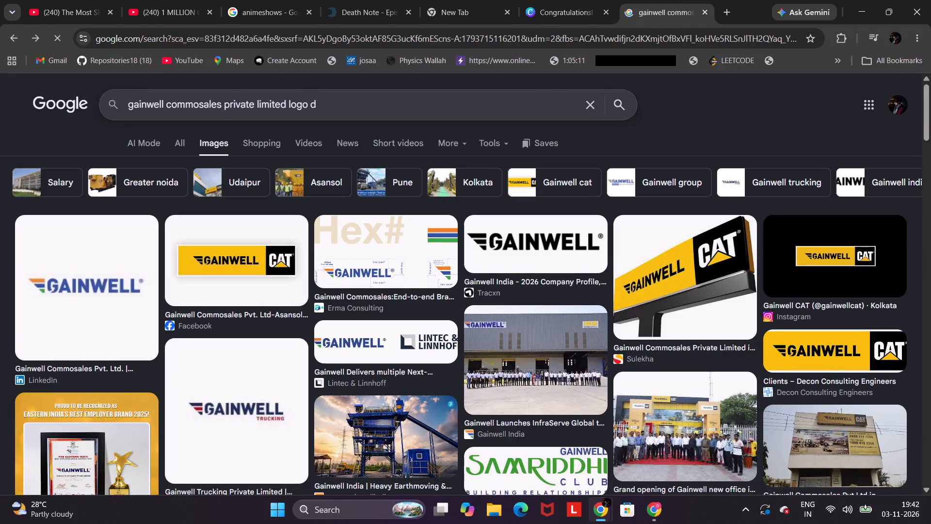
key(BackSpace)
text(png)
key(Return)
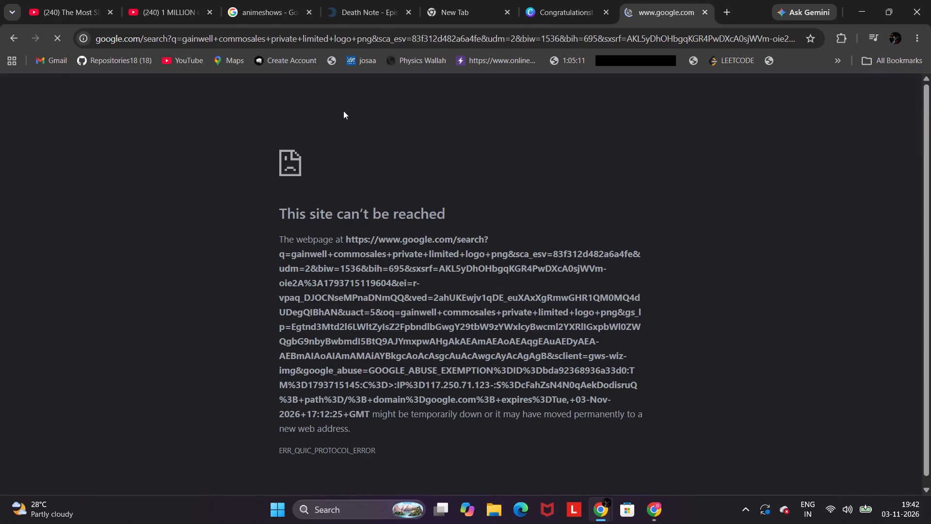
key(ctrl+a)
click(354, 152)
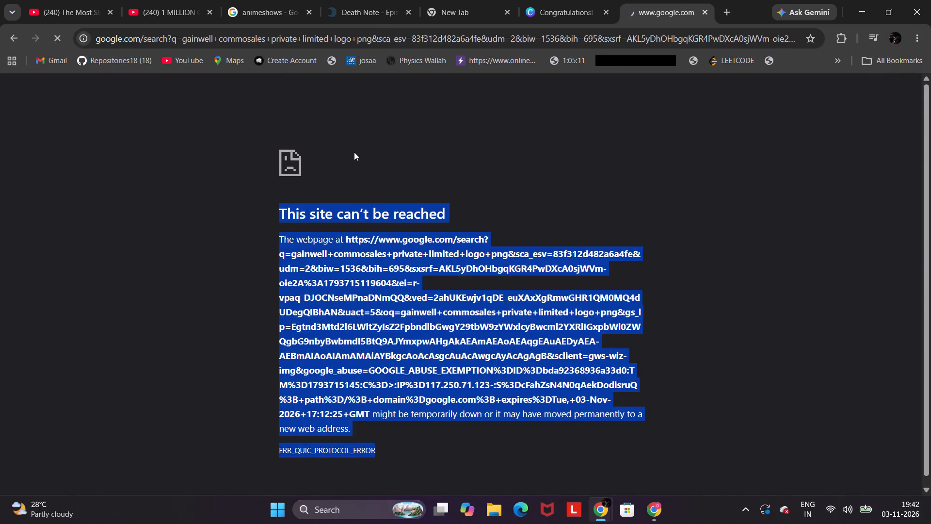
scroll(354, 152, right, 5)
Copy the query gainwell commosales private limited logo and search for it in a new browser tab.
double_click(357, 109)
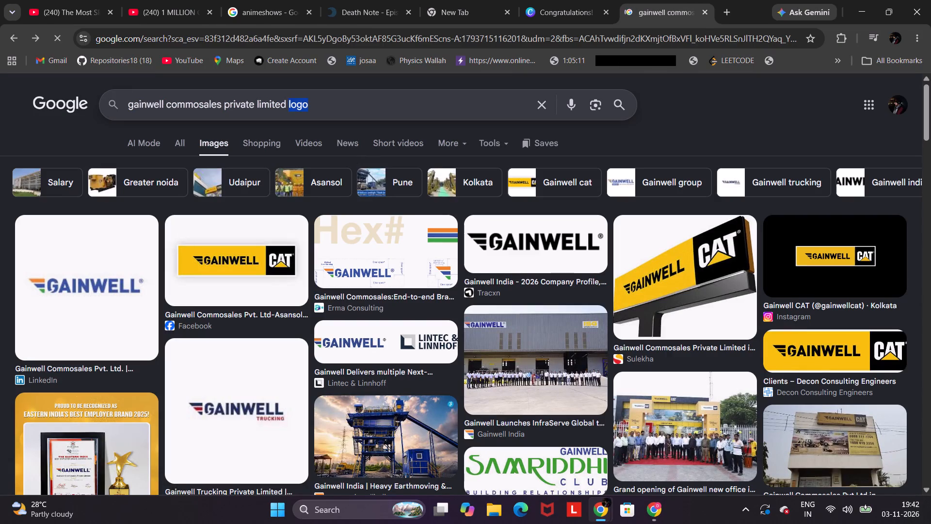
click(357, 109)
key(ctrl+c)
ctrl+click(357, 109)
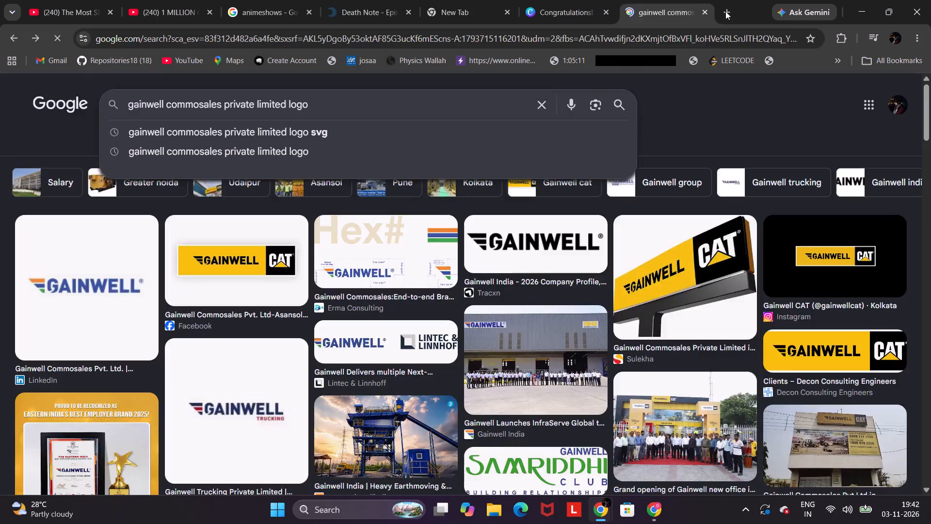
click(726, 11)
key(ctrl+v)
key(Return)
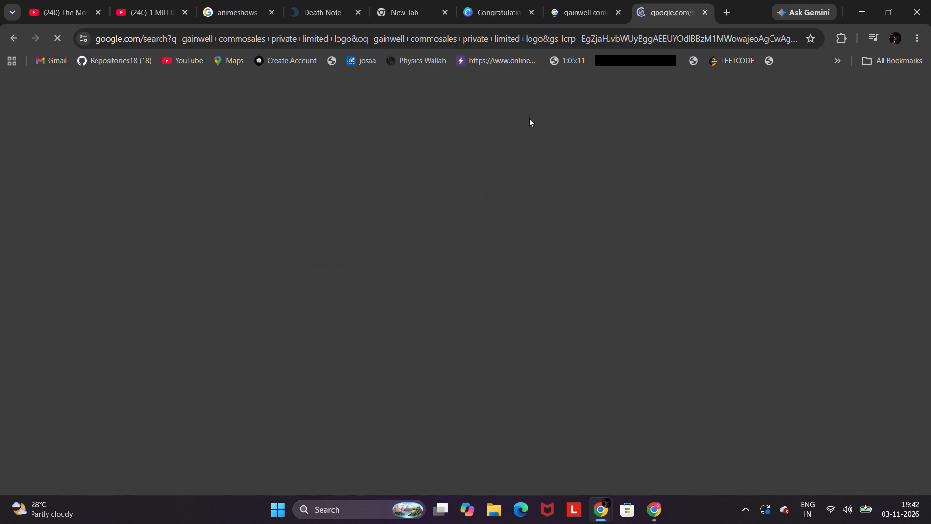
Refine the Google search to gainwell commosales private limited logo png and show the image results.
click(333, 102)
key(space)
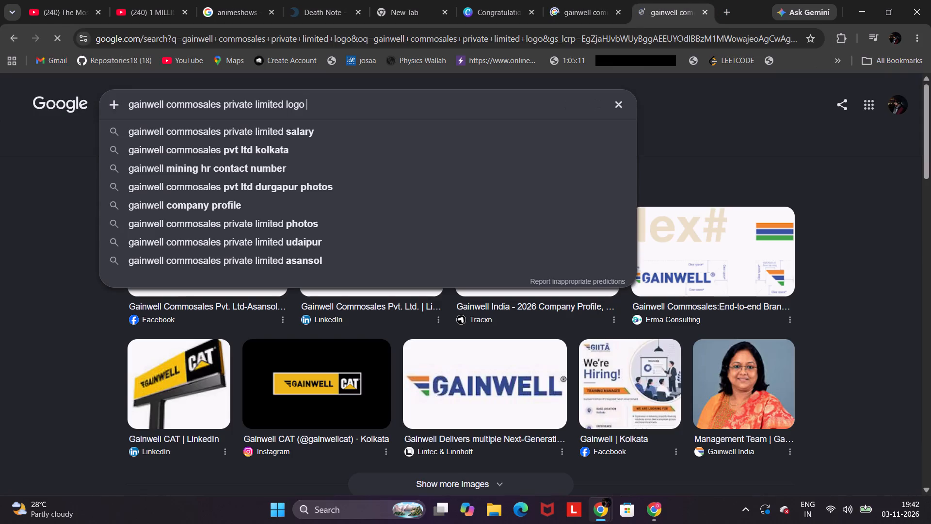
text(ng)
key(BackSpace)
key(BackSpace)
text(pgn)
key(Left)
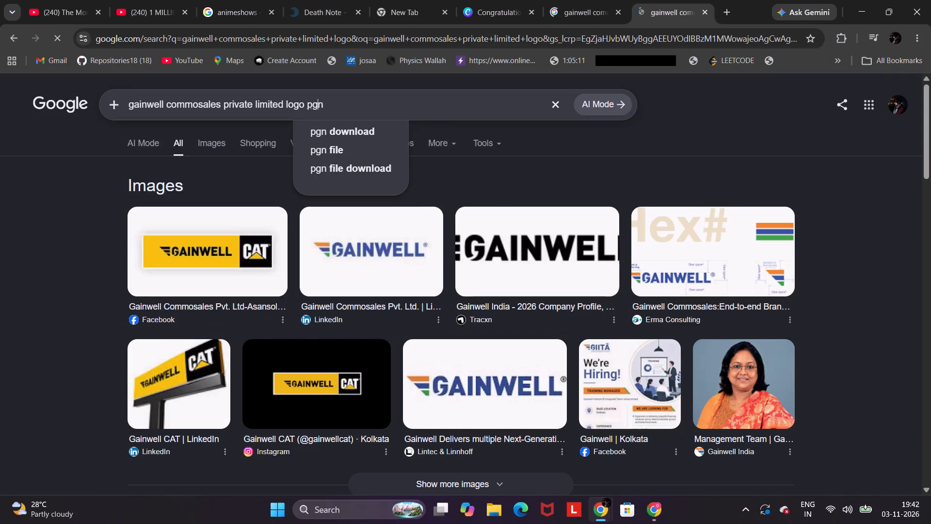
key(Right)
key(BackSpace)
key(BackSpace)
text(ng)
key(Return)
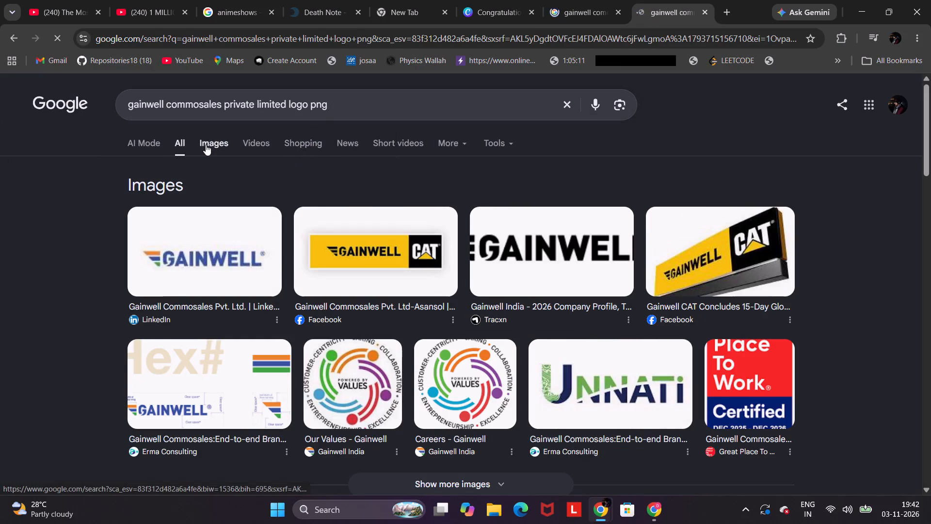
click(206, 145)
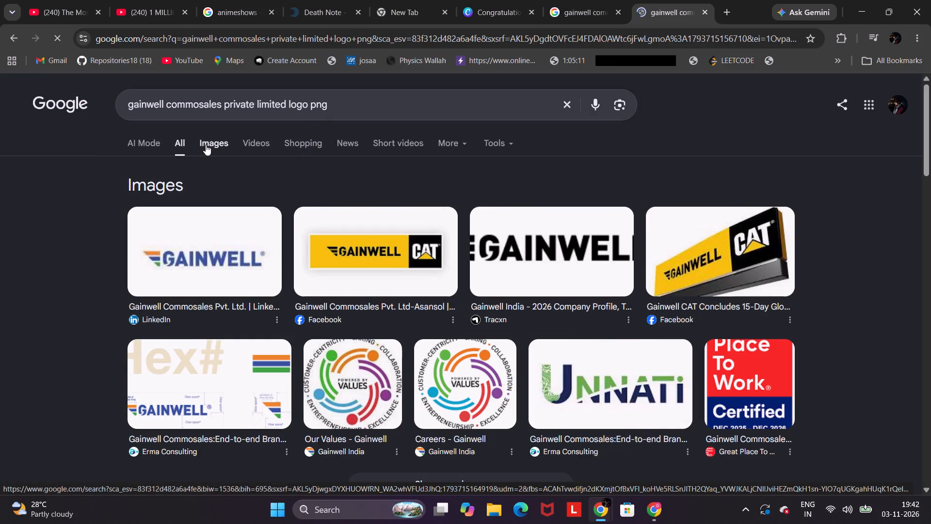
right_click(206, 145)
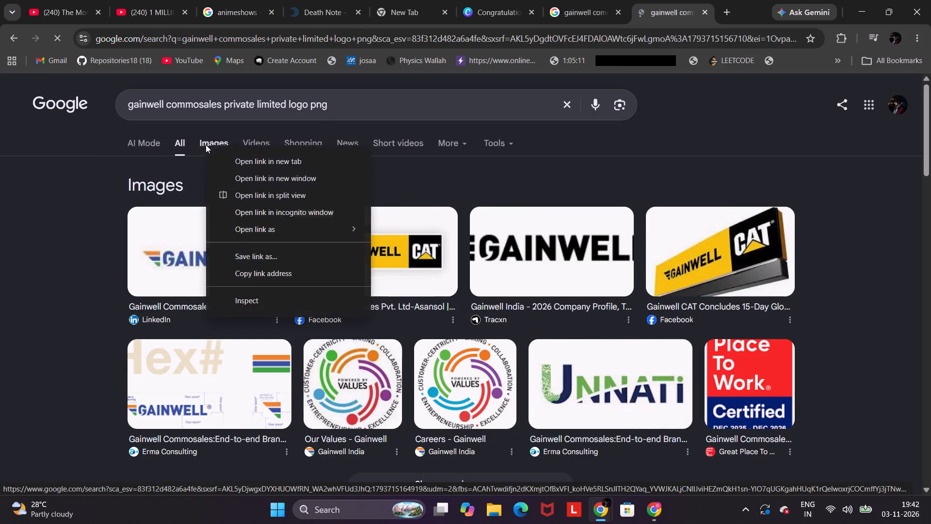
right_click(206, 145)
click(206, 145)
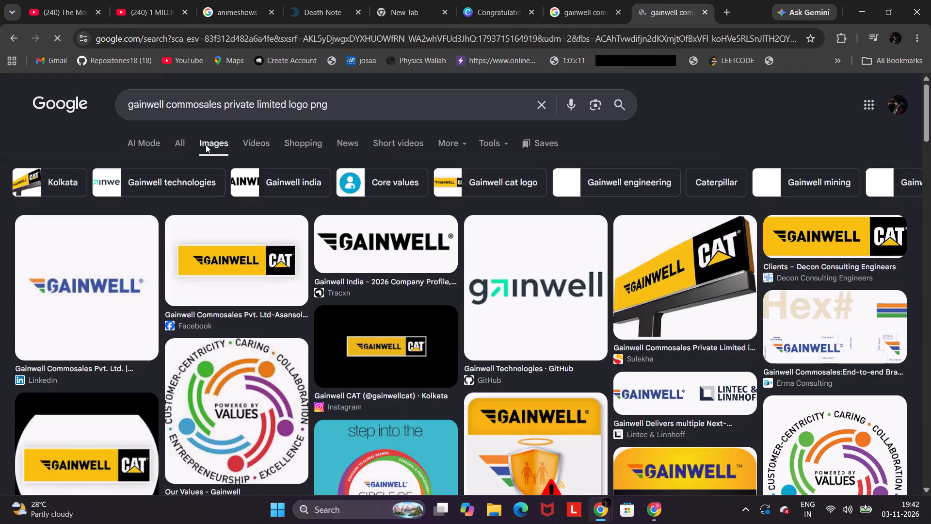
Browse the png logo results and preview the Gainwell Commosales logo from LinkedIn, closing any page opened from it.
scroll(693, 344, down, 1)
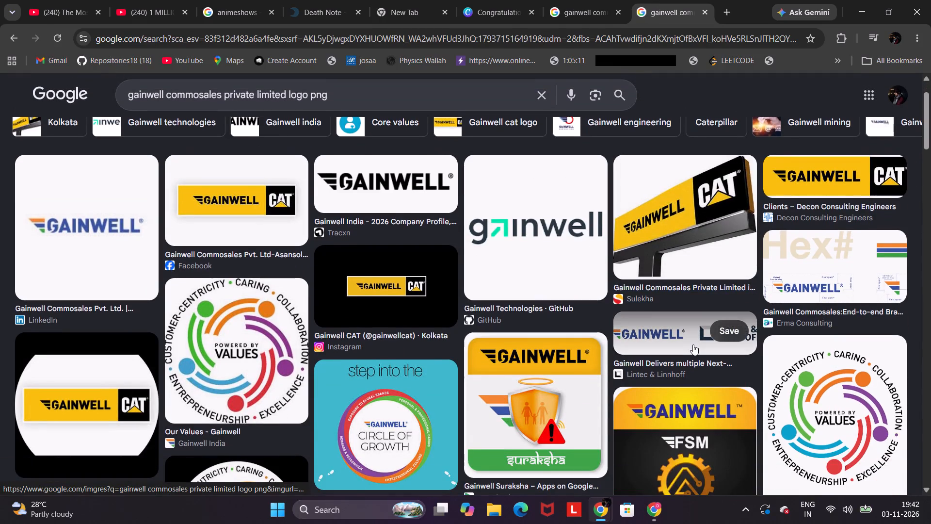
scroll(693, 344, down, 3)
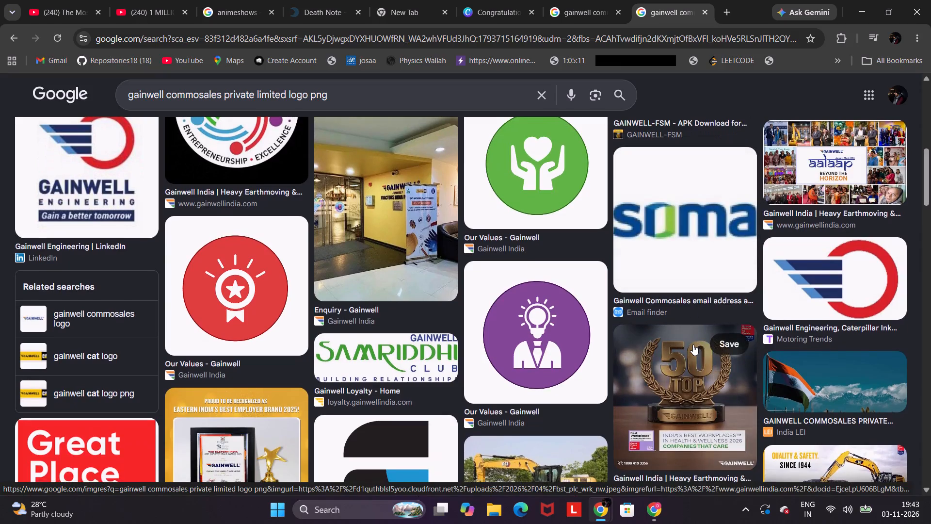
scroll(693, 344, up, 5)
click(93, 334)
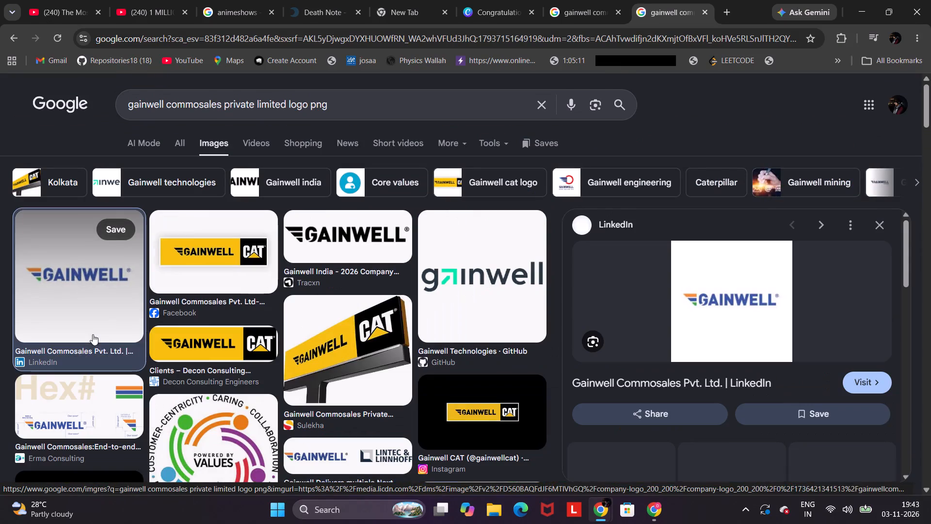
right_click(756, 315)
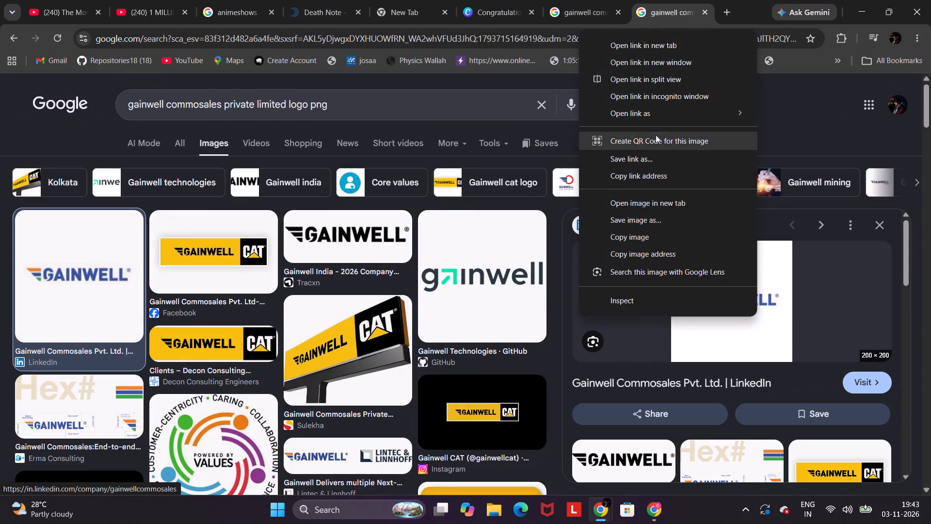
click(834, 327)
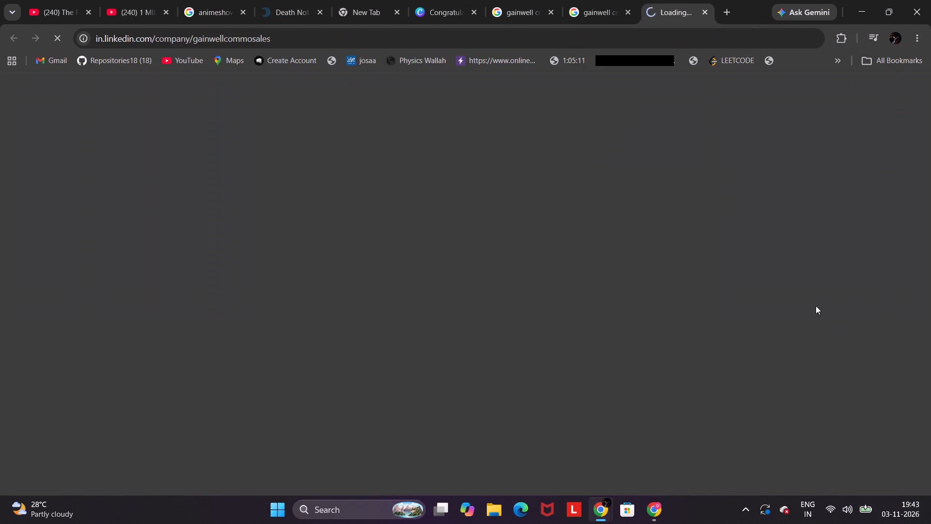
click(703, 13)
Change the image search to gainwell commosales private limited logo svg and run it.
click(336, 102)
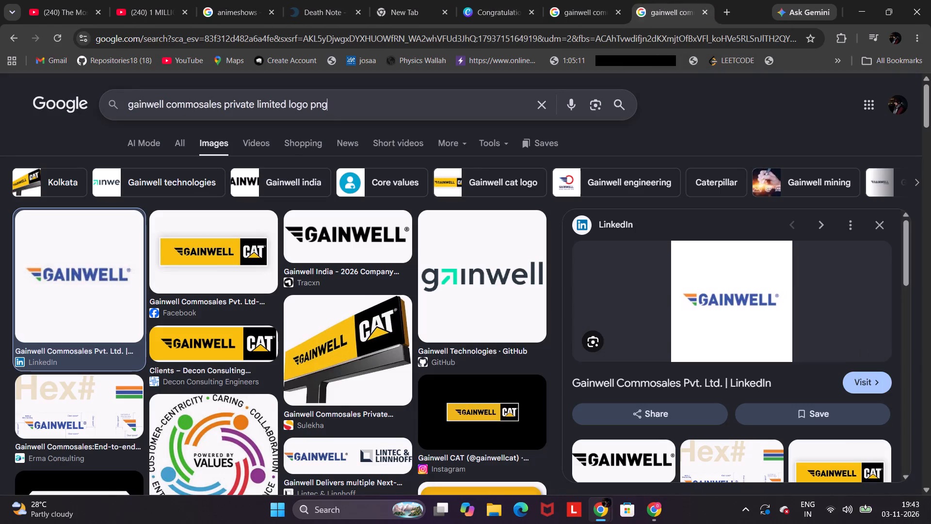
double_click(318, 103)
click(326, 103)
double_click(320, 104)
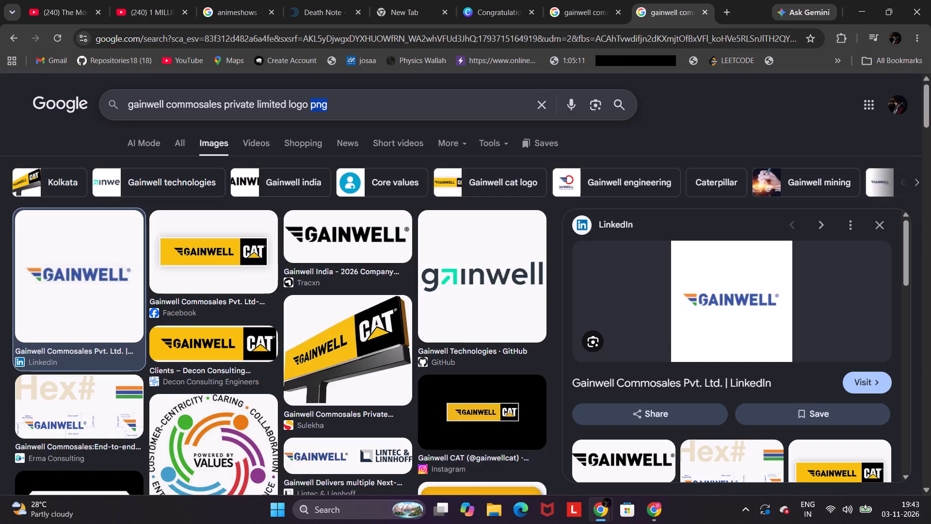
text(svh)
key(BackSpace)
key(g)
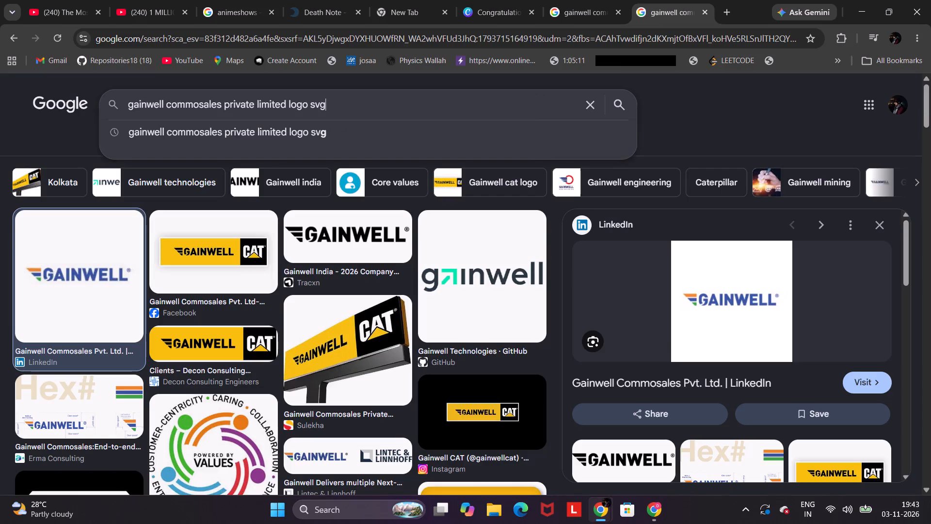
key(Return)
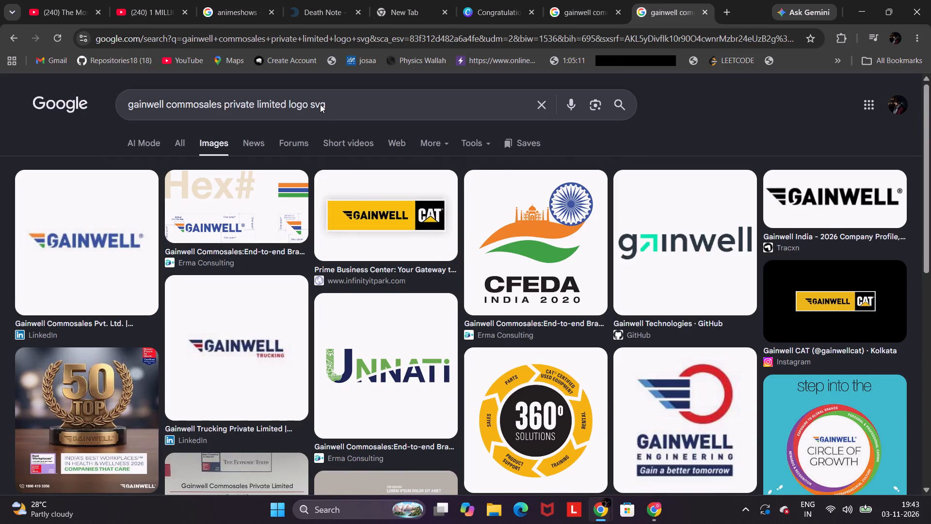
Browse the svg logo results and preview the Gainwell Commosales logo from LinkedIn.
scroll(750, 234, down, 2)
scroll(750, 234, up, 1)
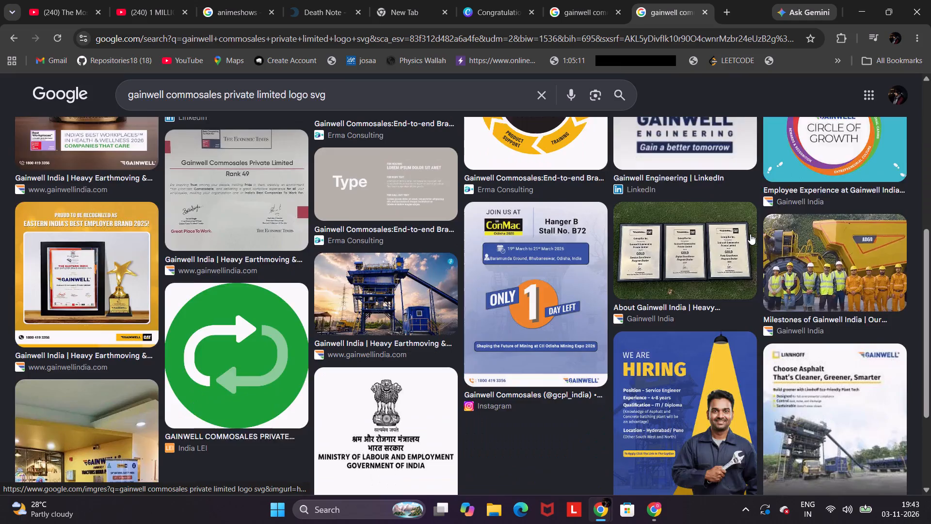
scroll(750, 234, up, 1)
click(109, 246)
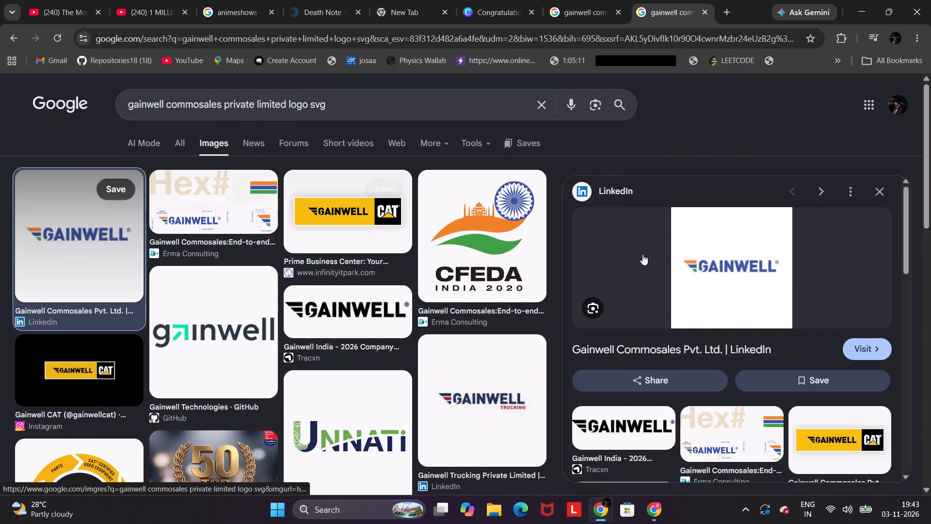
click(855, 201)
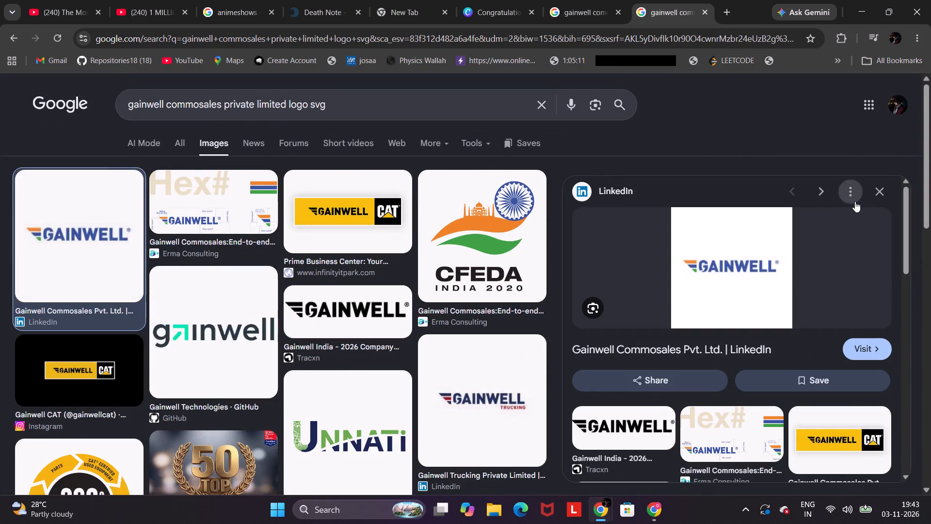
click(851, 188)
double_click(850, 190)
Switch back to the Congratulations design in Canva and look through the uploaded images for a usable company logo.
click(485, 0)
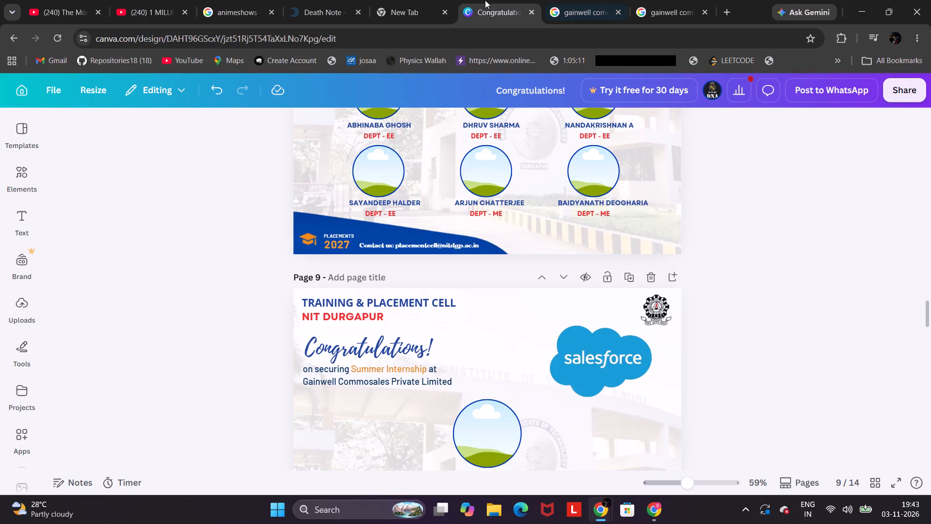
scroll(442, 307, up, 2)
scroll(442, 307, down, 1)
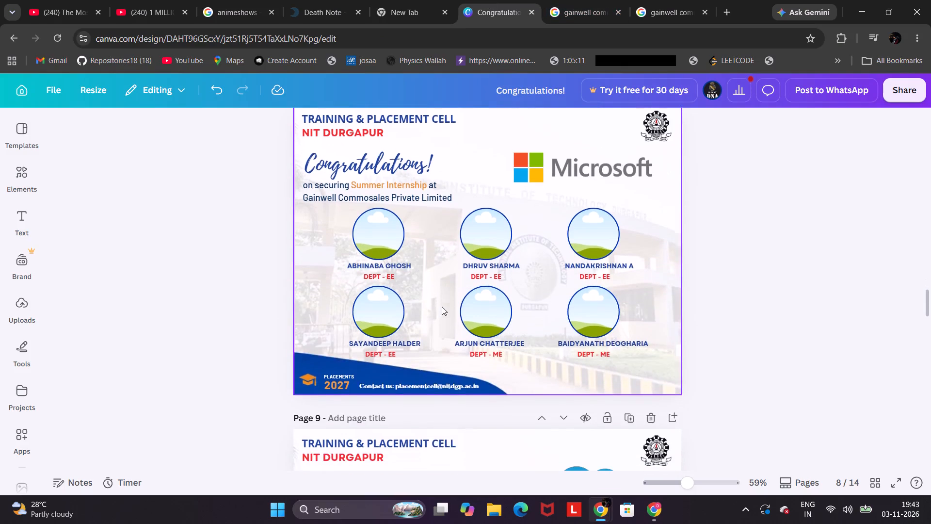
scroll(442, 307, down, 1)
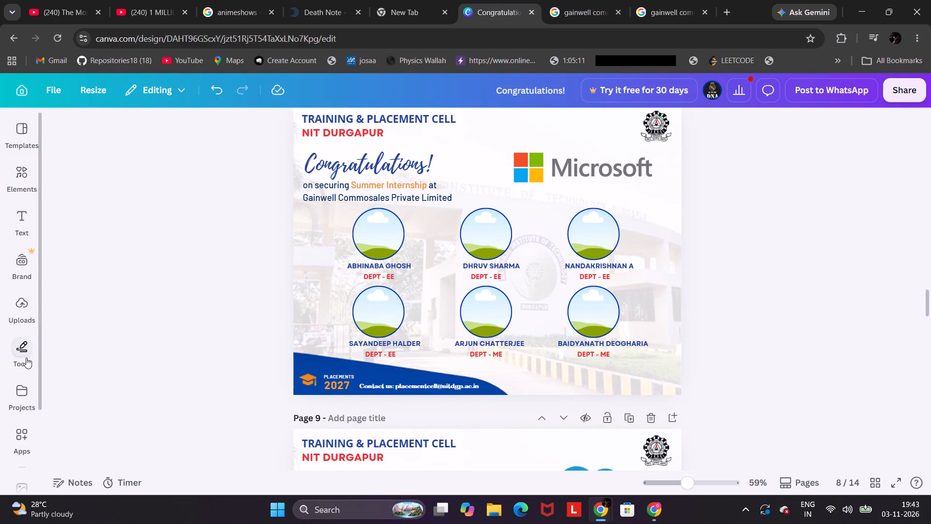
click(19, 313)
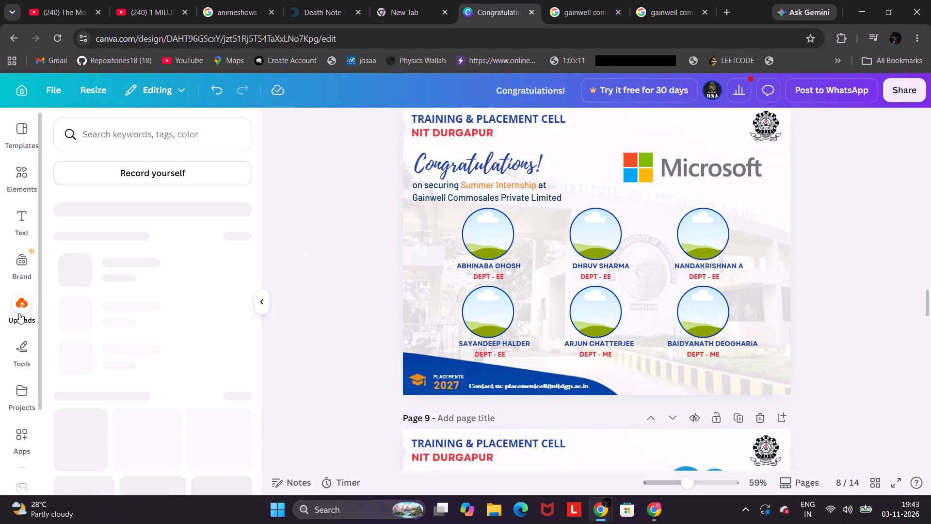
scroll(183, 388, down, 4)
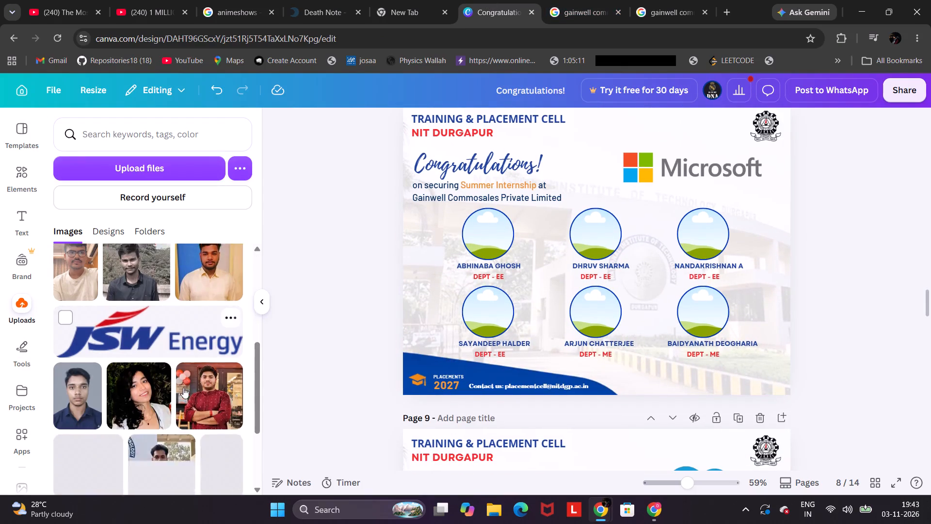
scroll(183, 388, down, 3)
scroll(183, 388, up, 8)
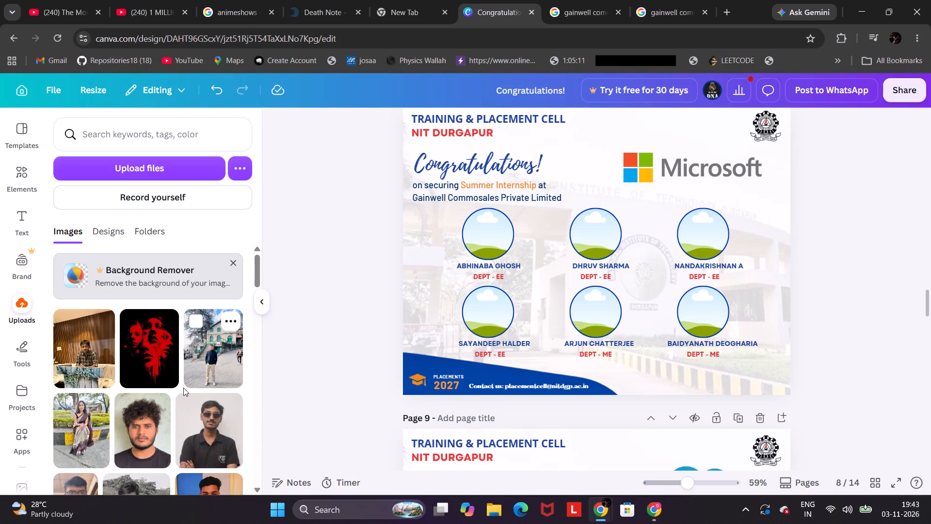
Look through the existing projects, the app catalogue and the drawing tools for a way to add the company logo.
click(24, 400)
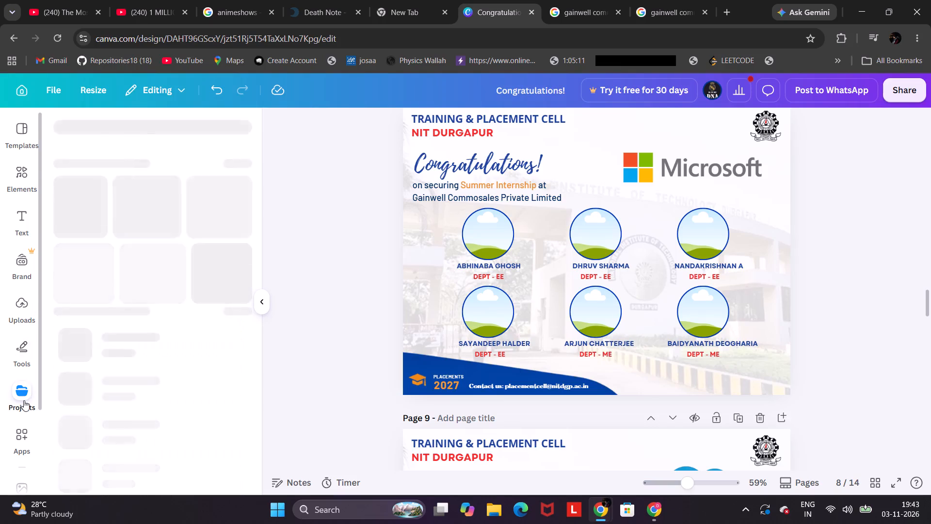
click(30, 438)
scroll(157, 393, down, 3)
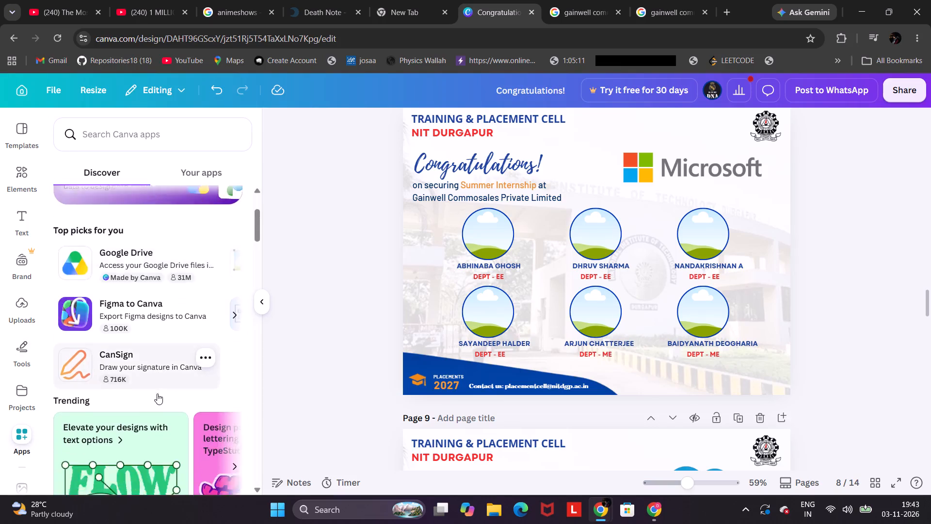
scroll(157, 393, down, 3)
scroll(20, 397, down, 1)
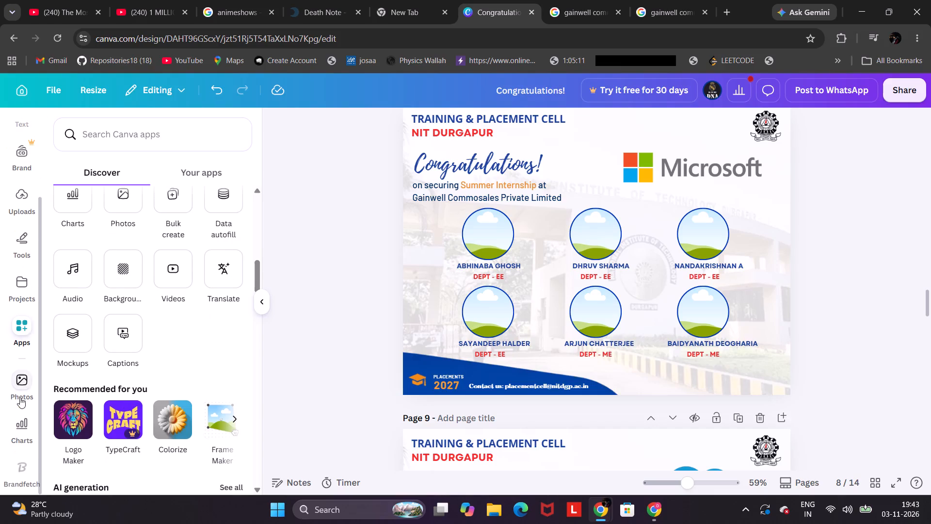
scroll(20, 397, down, 1)
scroll(20, 447, up, 1)
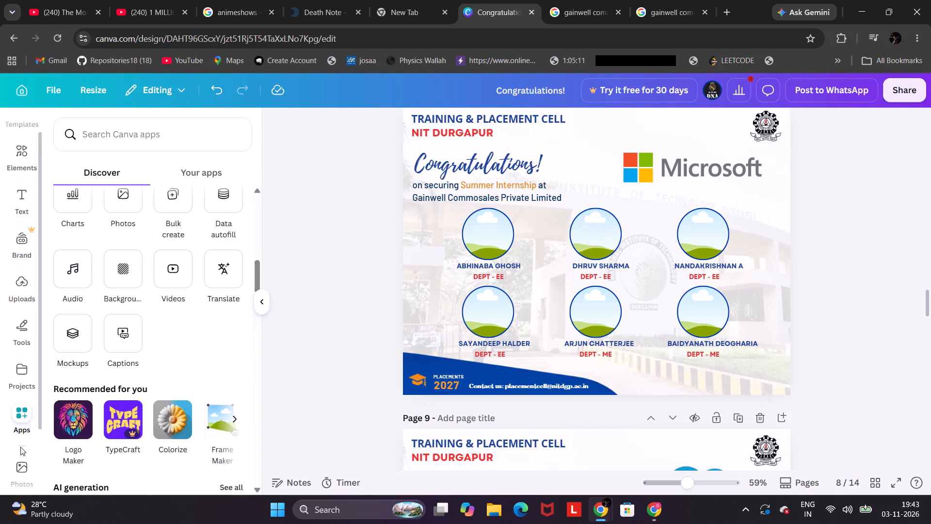
scroll(20, 447, up, 1)
click(20, 384)
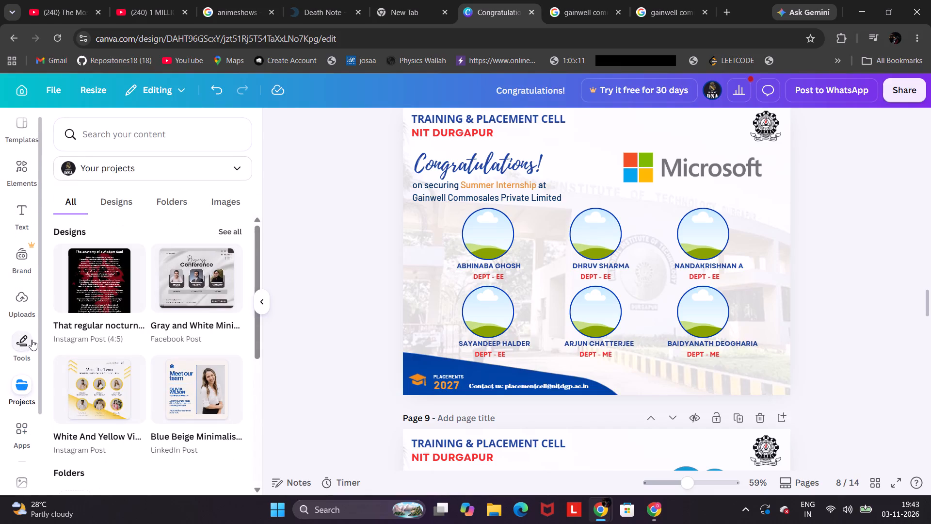
click(32, 339)
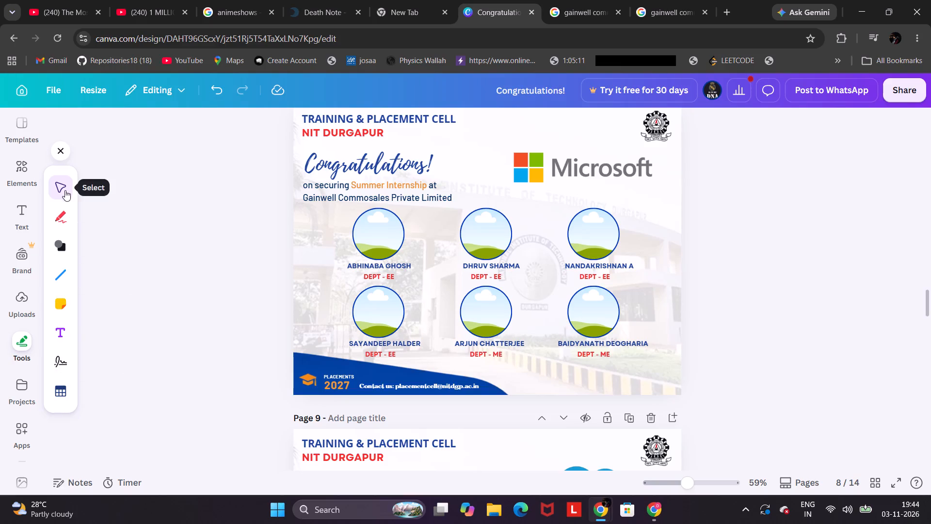
Look through the uploads, text, elements and template collections for a usable logo source.
click(23, 290)
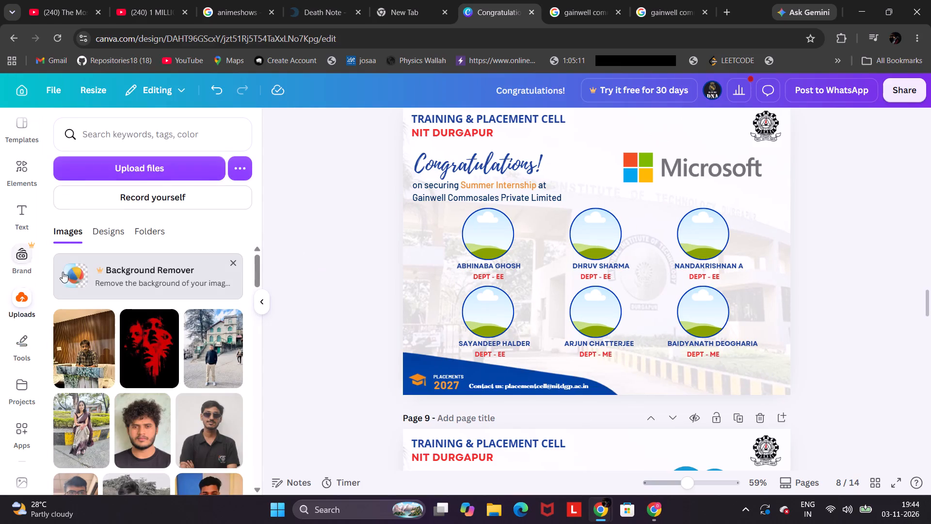
click(27, 221)
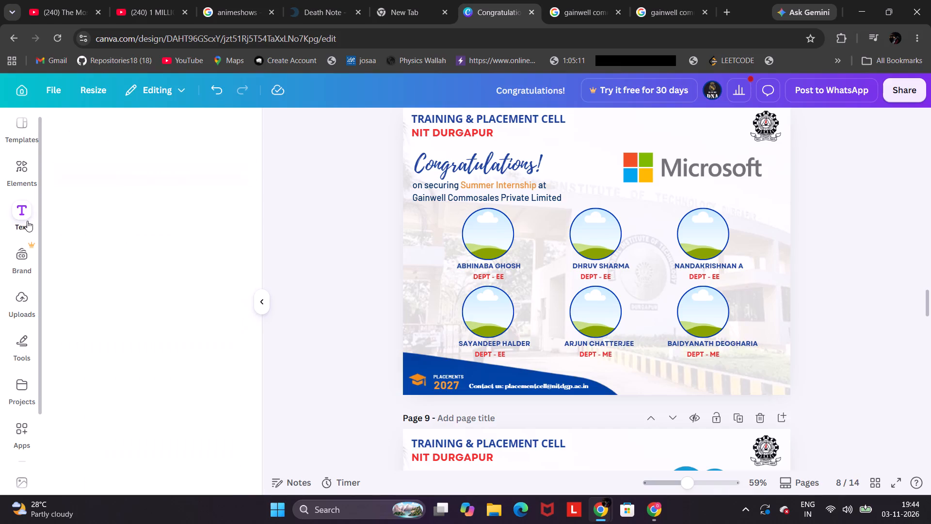
click(13, 184)
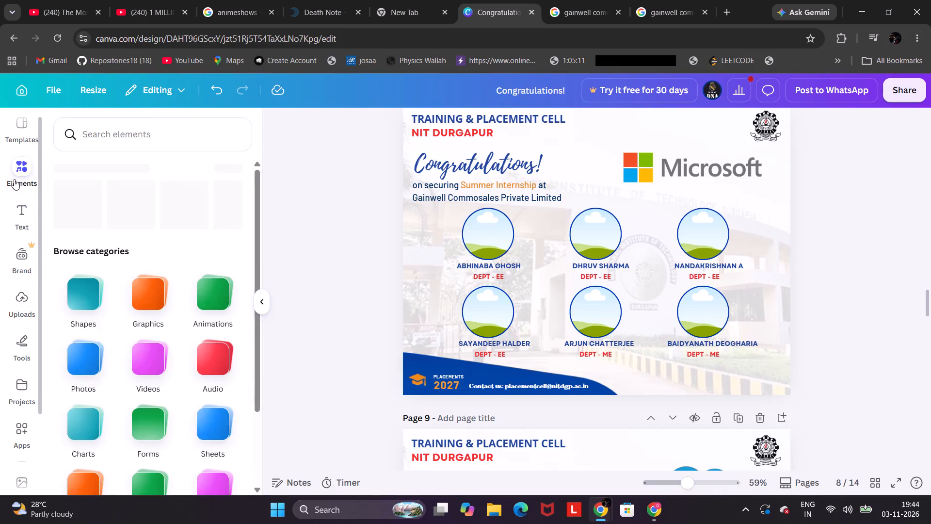
scroll(10, 143, down, 1)
scroll(10, 143, up, 6)
click(23, 126)
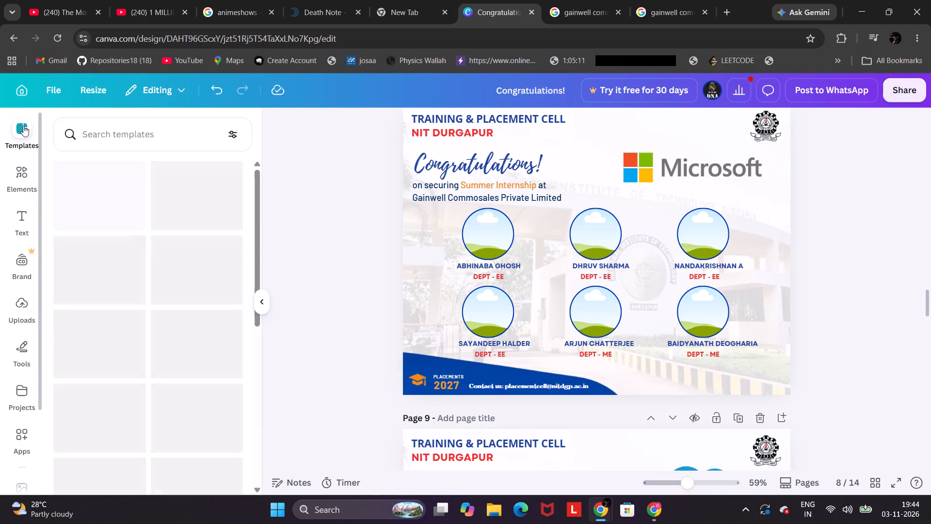
scroll(206, 268, down, 4)
scroll(206, 268, up, 1)
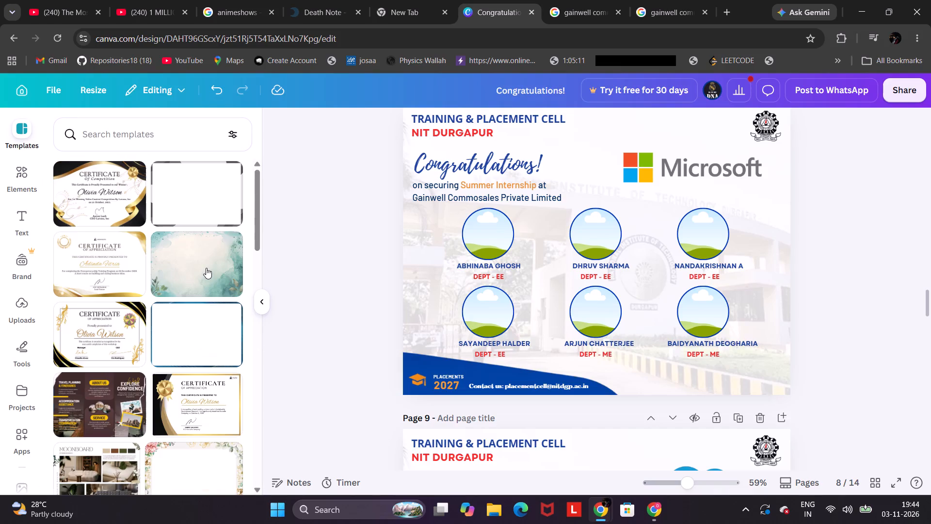
scroll(206, 268, up, 1)
Recheck the uploads and projects, and browse the Canva apps for a logo tool.
click(12, 349)
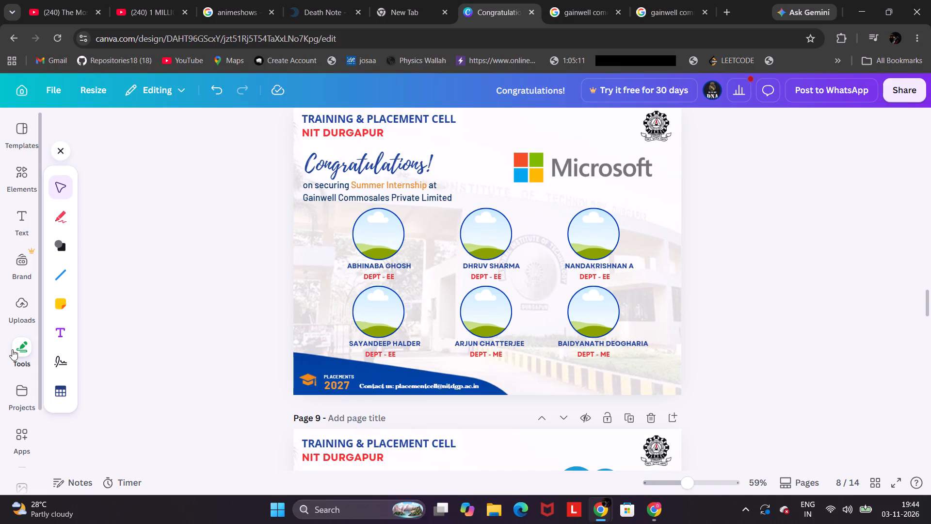
click(21, 318)
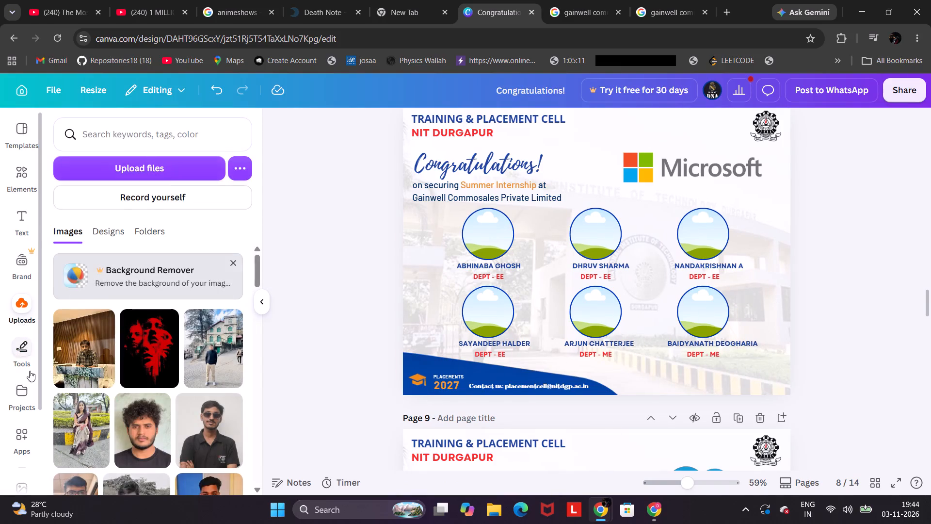
click(30, 371)
click(24, 384)
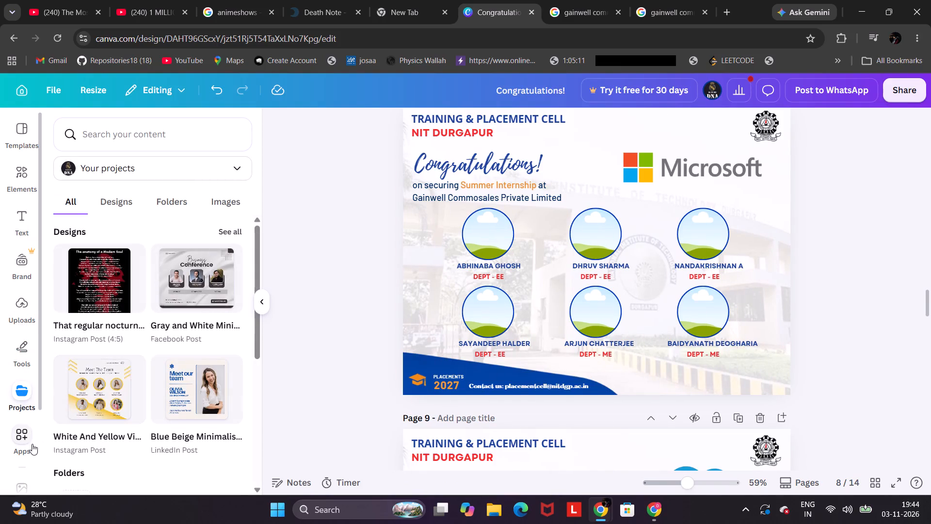
click(30, 443)
scroll(30, 443, down, 1)
scroll(209, 316, up, 3)
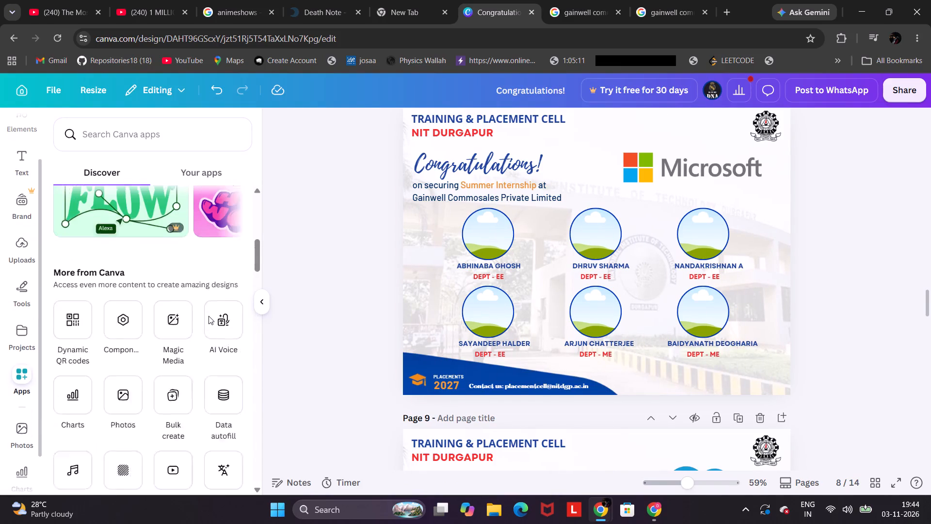
scroll(209, 316, down, 1)
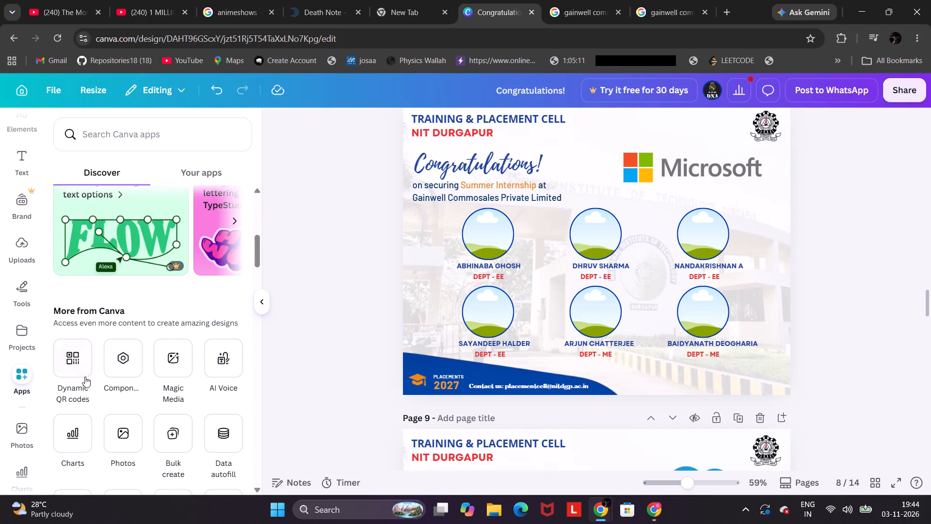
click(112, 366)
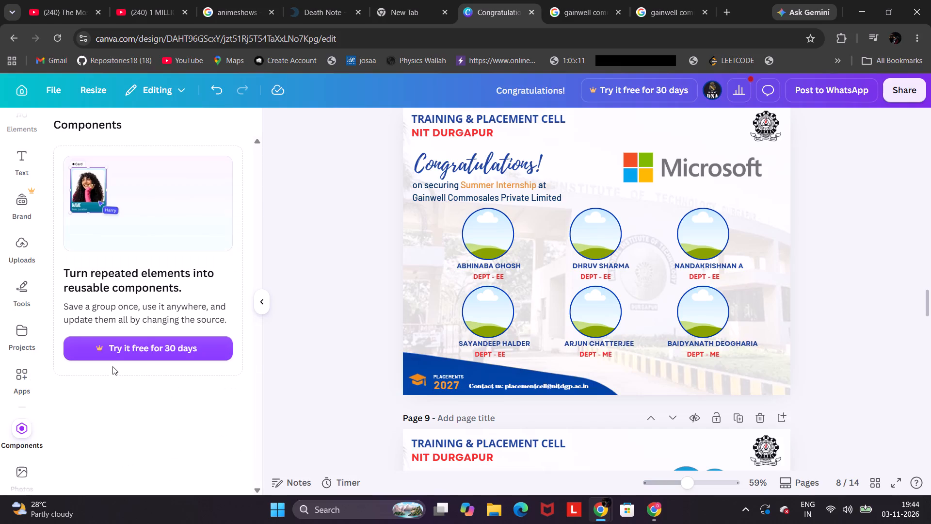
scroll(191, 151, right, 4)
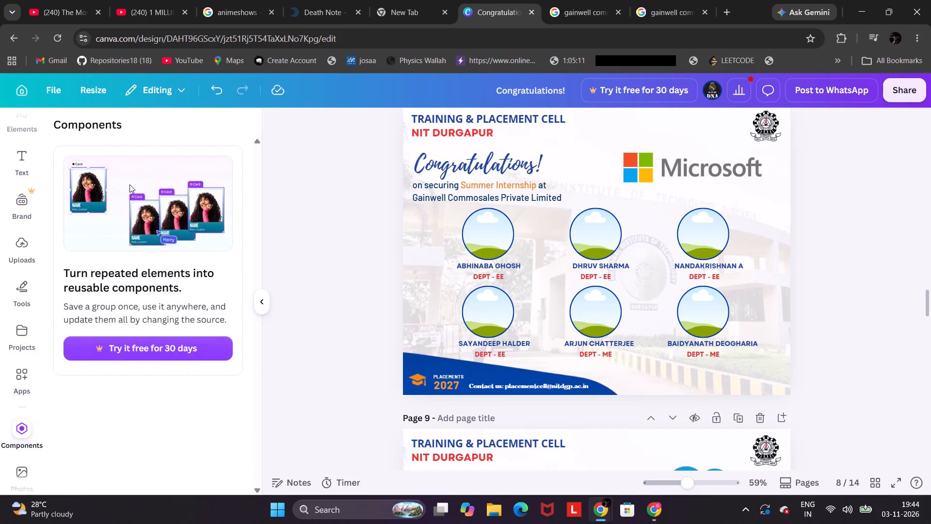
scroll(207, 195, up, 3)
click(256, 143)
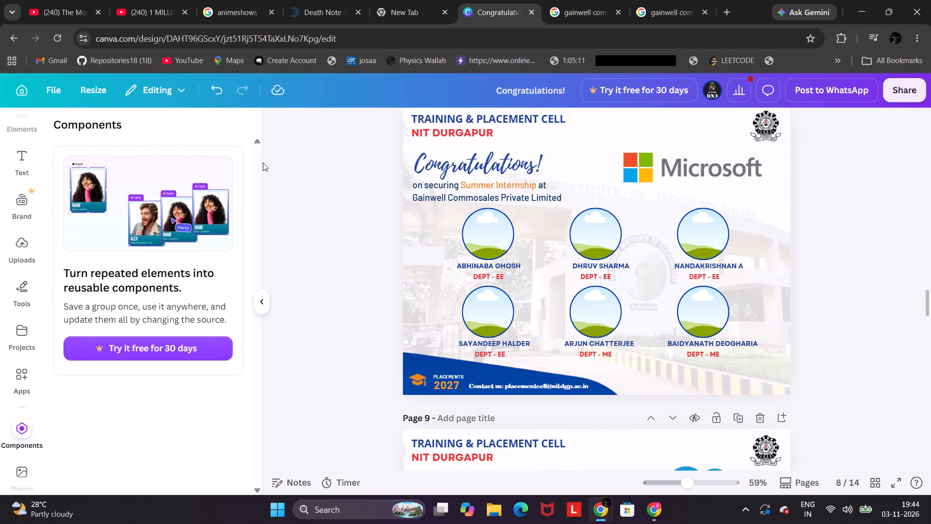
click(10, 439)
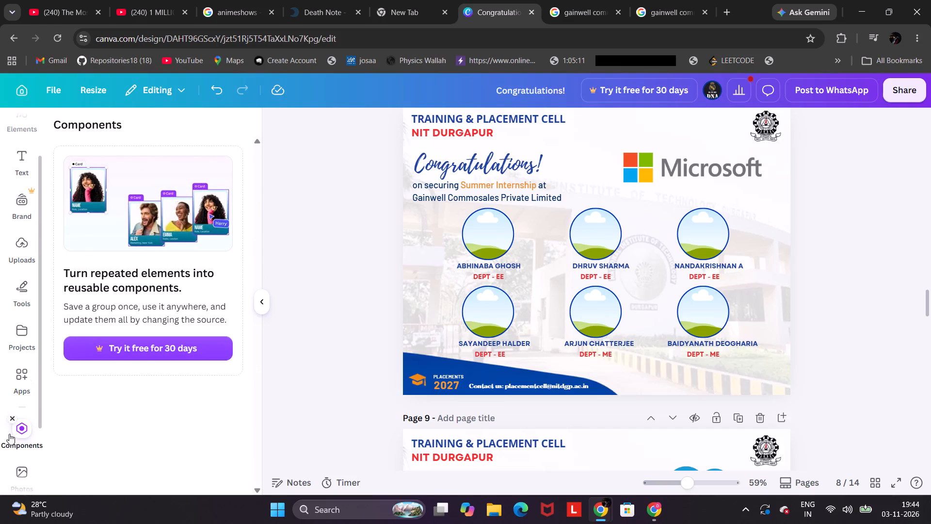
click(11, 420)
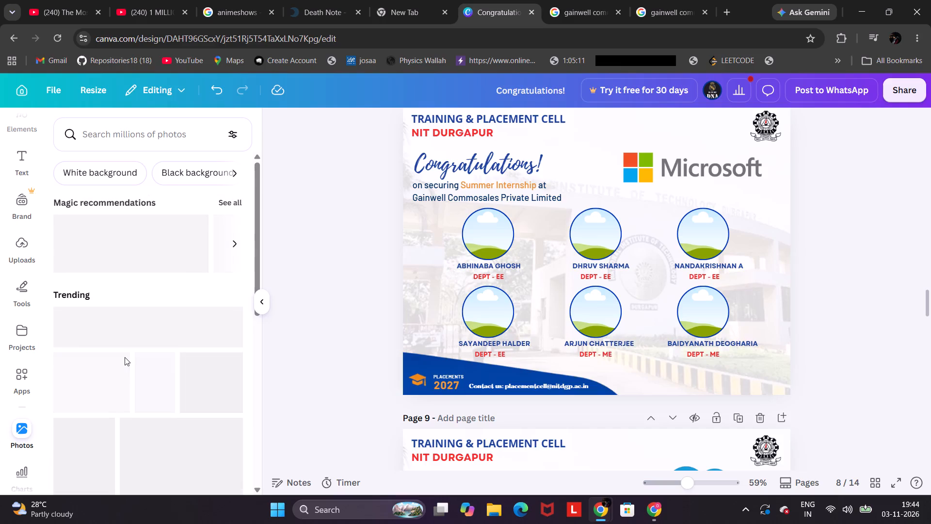
Look through the stock photos, Brandfetch and the chart collection for something usable as the company logo.
scroll(125, 357, down, 3)
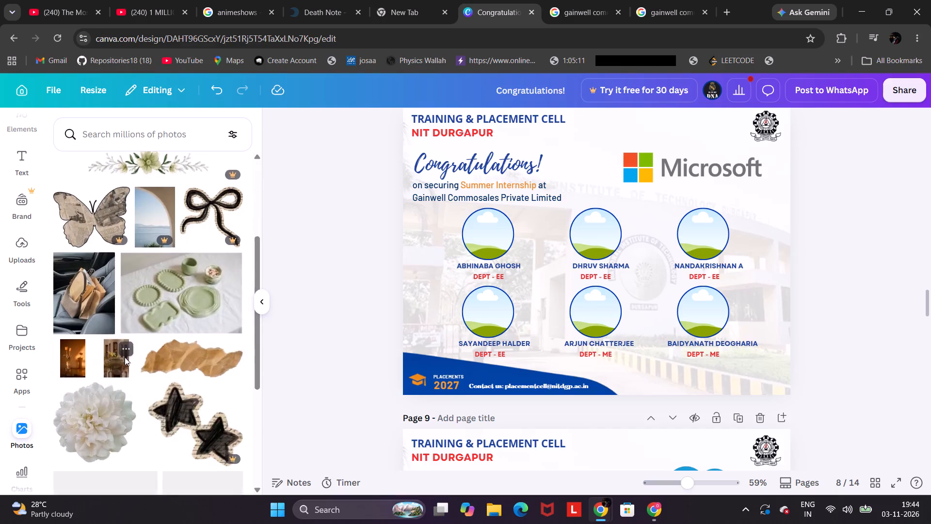
scroll(125, 357, down, 5)
scroll(22, 463, down, 4)
right_click(22, 463)
click(13, 470)
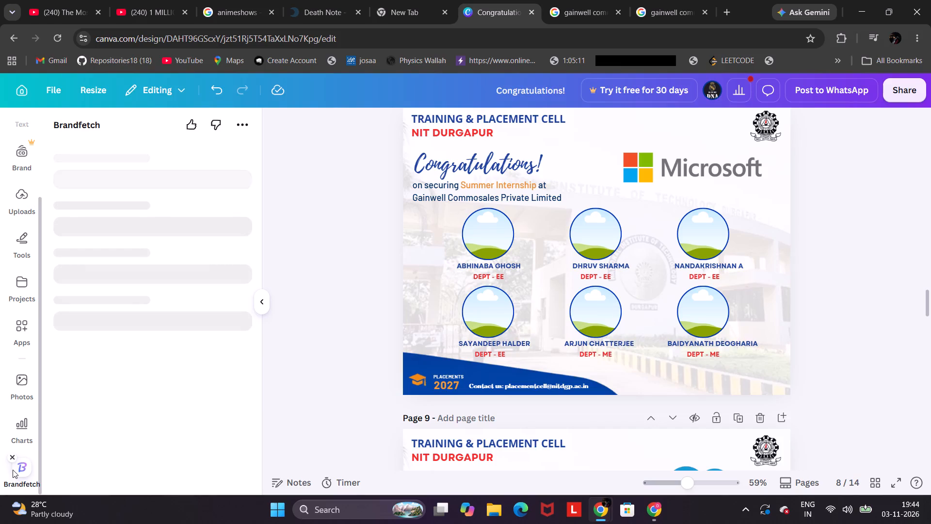
click(19, 419)
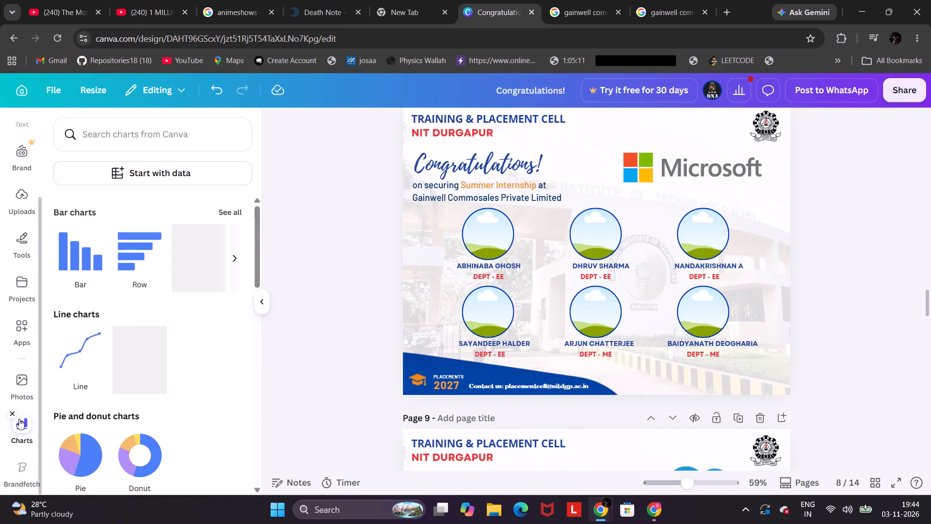
scroll(224, 384, down, 4)
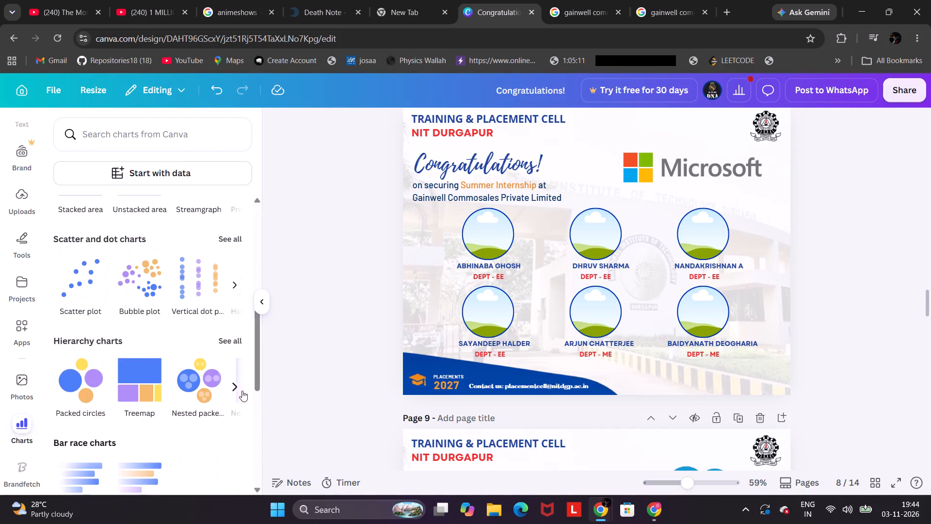
scroll(246, 400, down, 2)
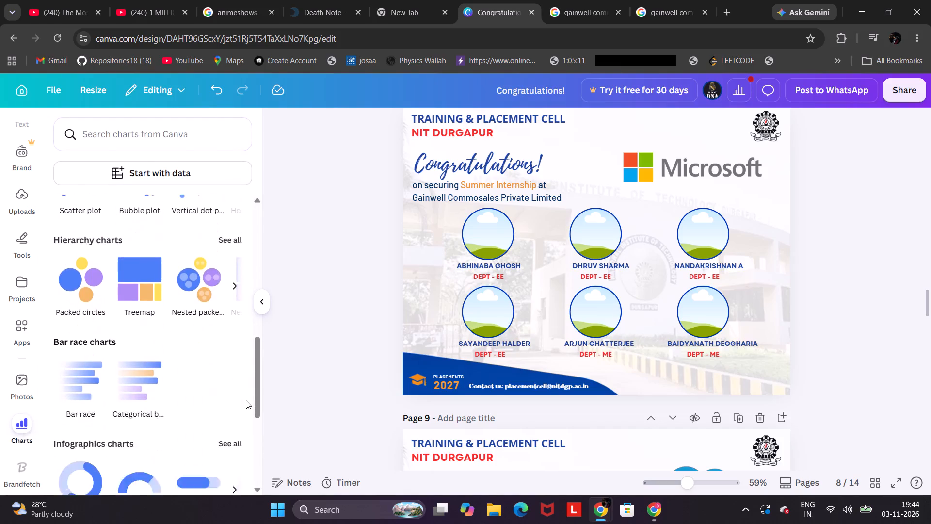
scroll(246, 400, down, 5)
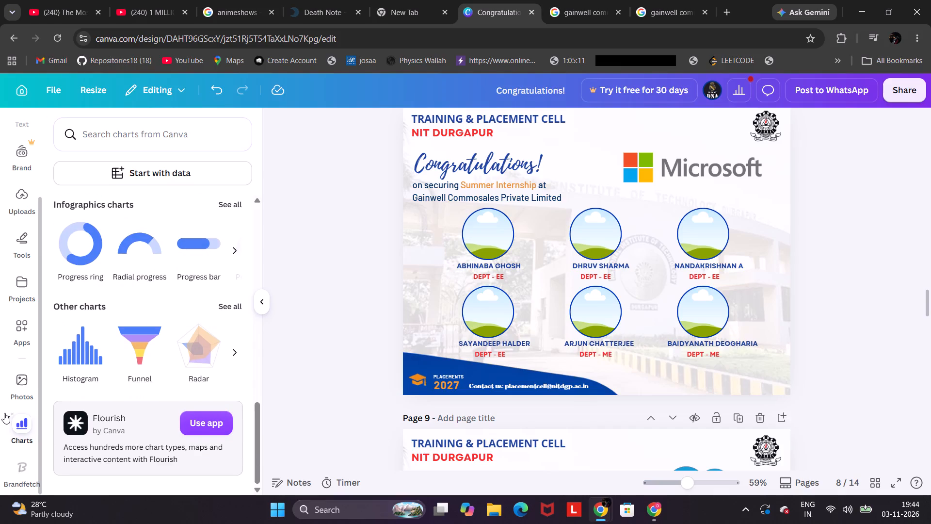
scroll(4, 413, down, 2)
Look through the projects and the Canva app catalogue, including the recommended and AI generation apps, for a logo tool.
scroll(17, 387, up, 1)
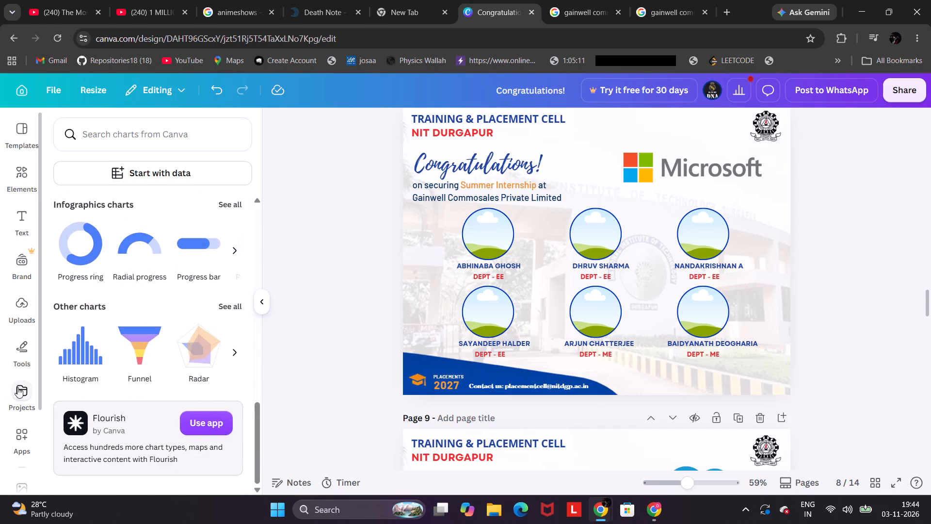
click(22, 402)
click(25, 440)
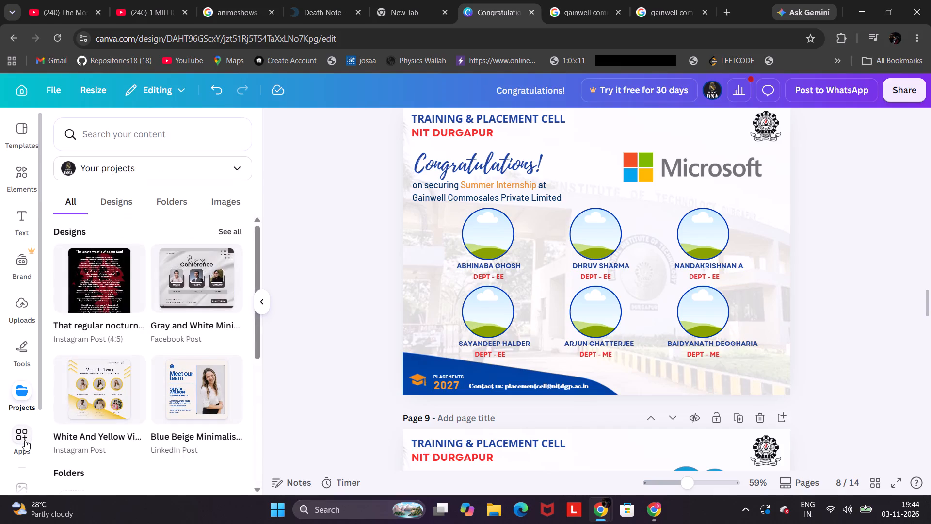
scroll(174, 412, down, 1)
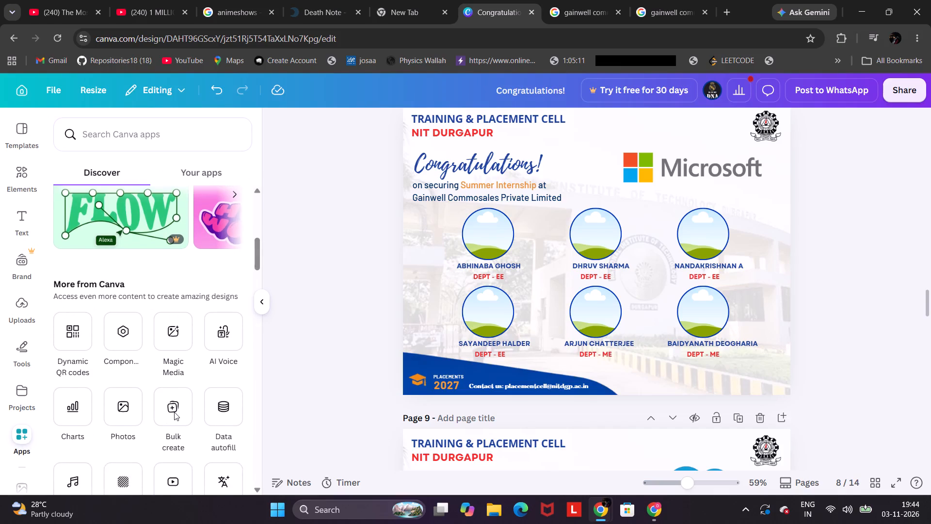
scroll(174, 412, down, 2)
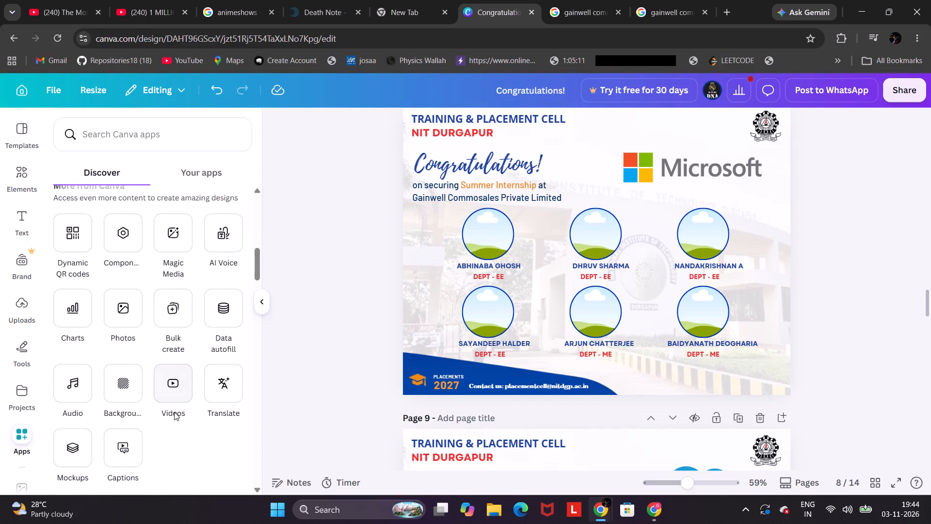
scroll(150, 465, down, 2)
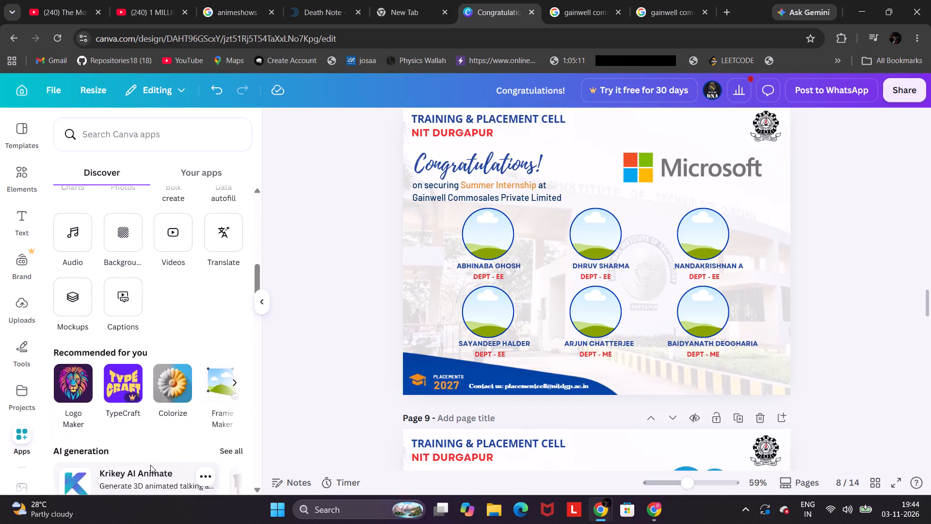
scroll(150, 465, down, 3)
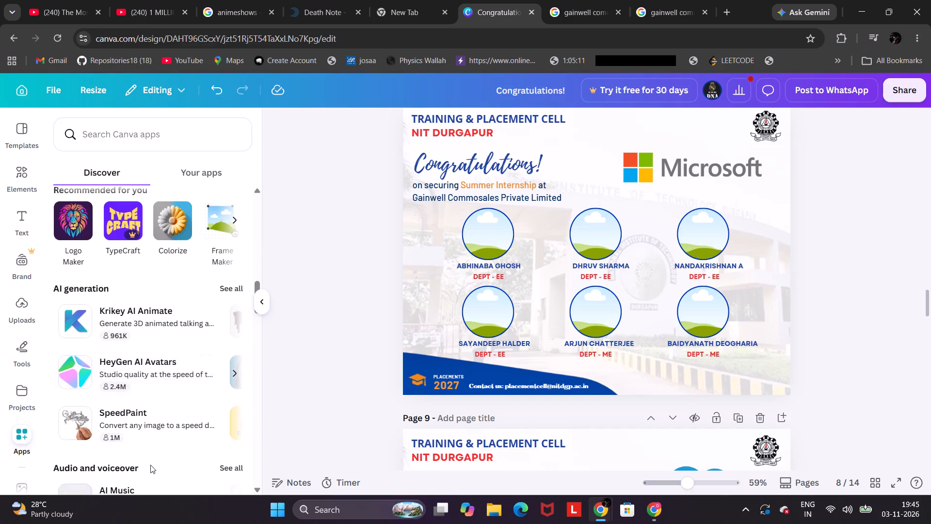
scroll(150, 465, down, 1)
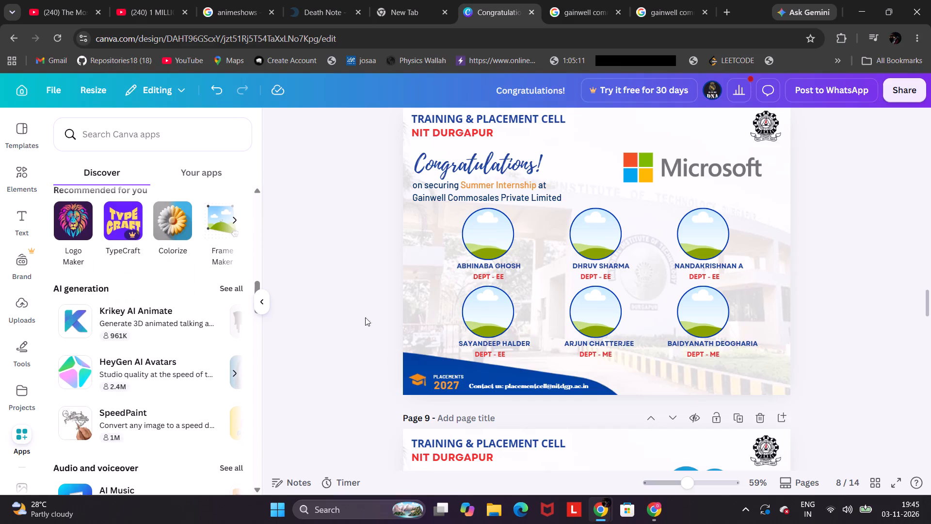
click(351, 267)
In the Google image results, open the LinkedIn Gainwell Commosales logo and save it to the Google saved items.
click(593, 17)
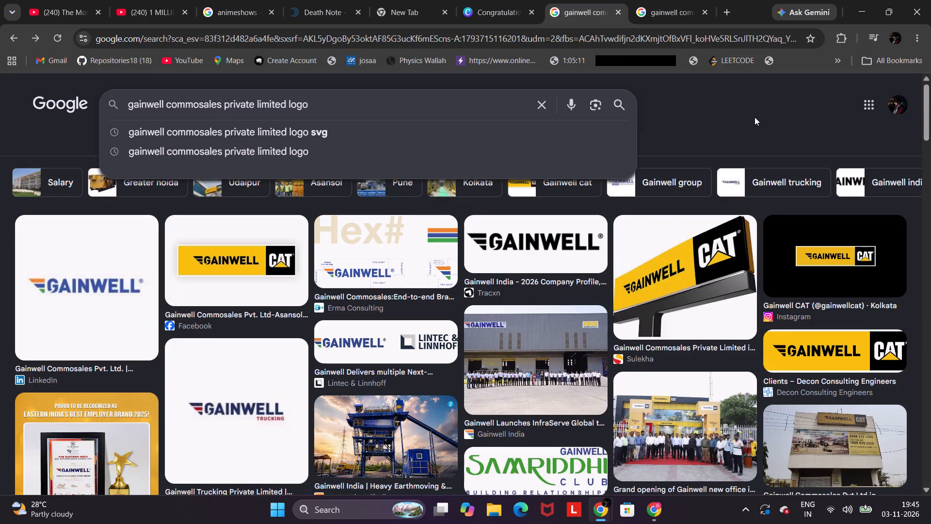
click(1, 288)
click(17, 289)
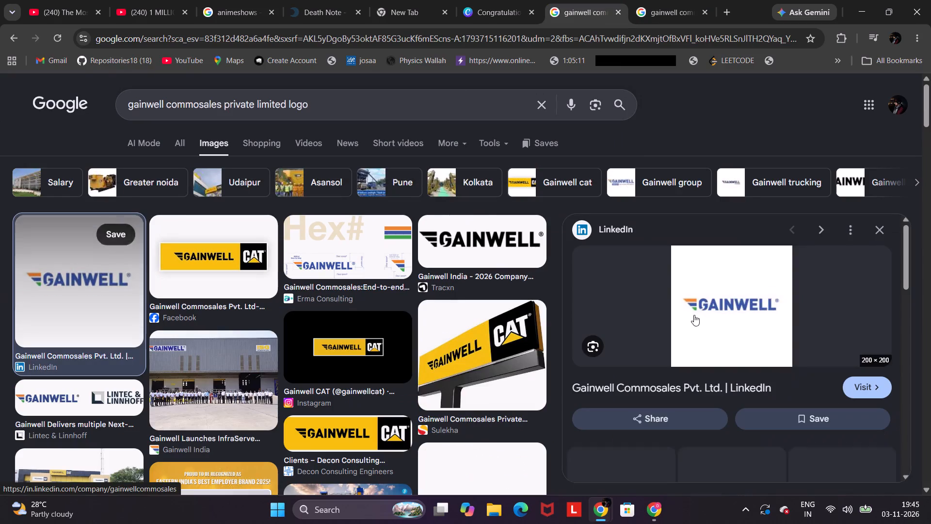
click(853, 224)
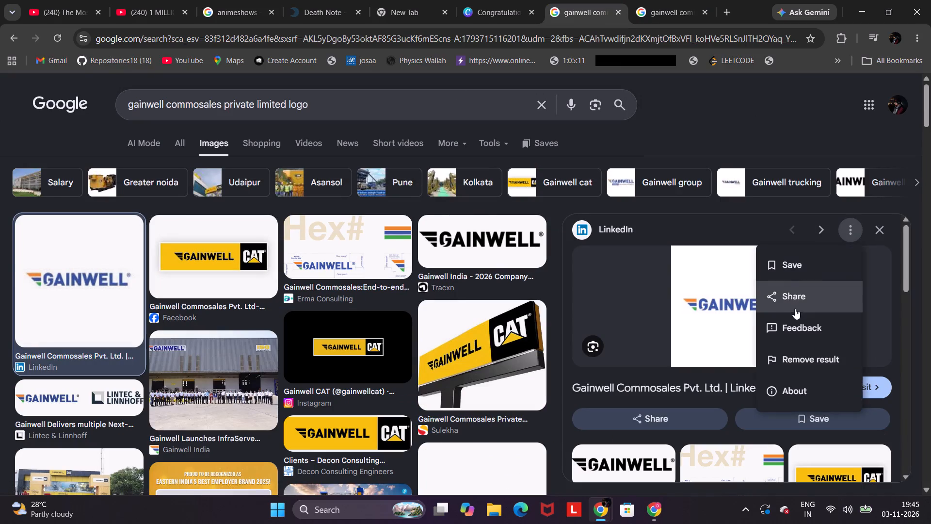
click(803, 276)
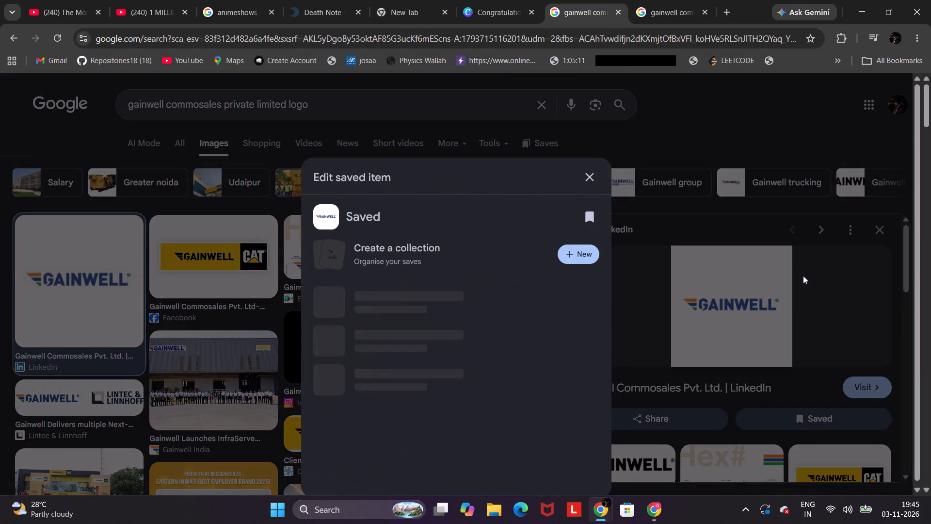
click(597, 176)
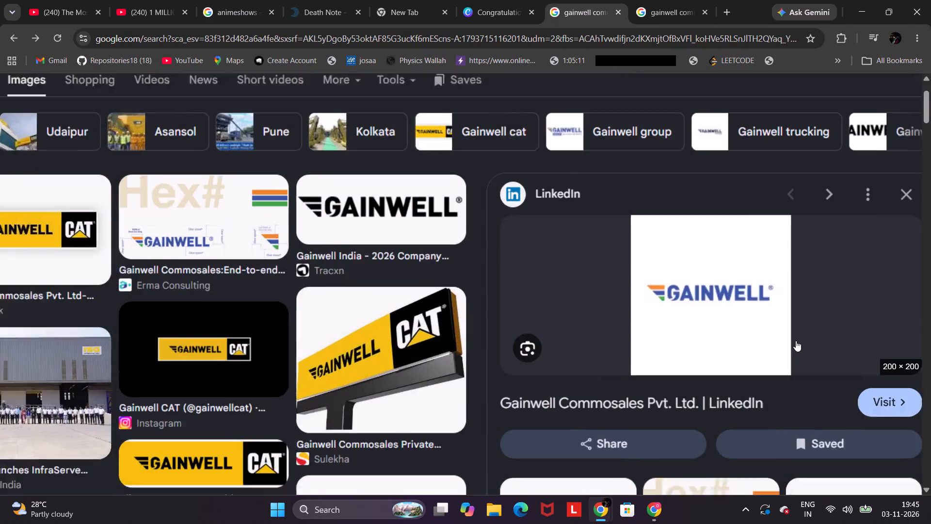
Visit the Gainwell Commosales LinkedIn page, look there for a usable company logo, and close the page.
click(873, 379)
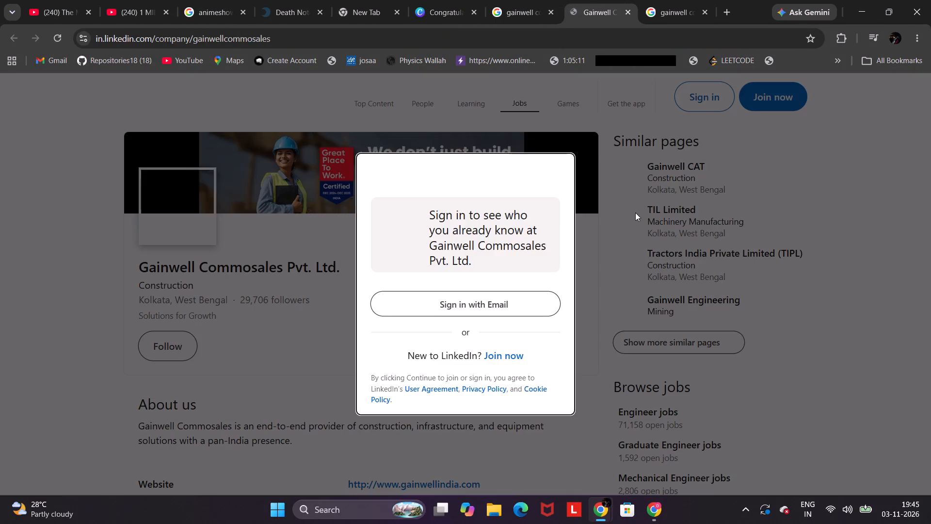
click(548, 160)
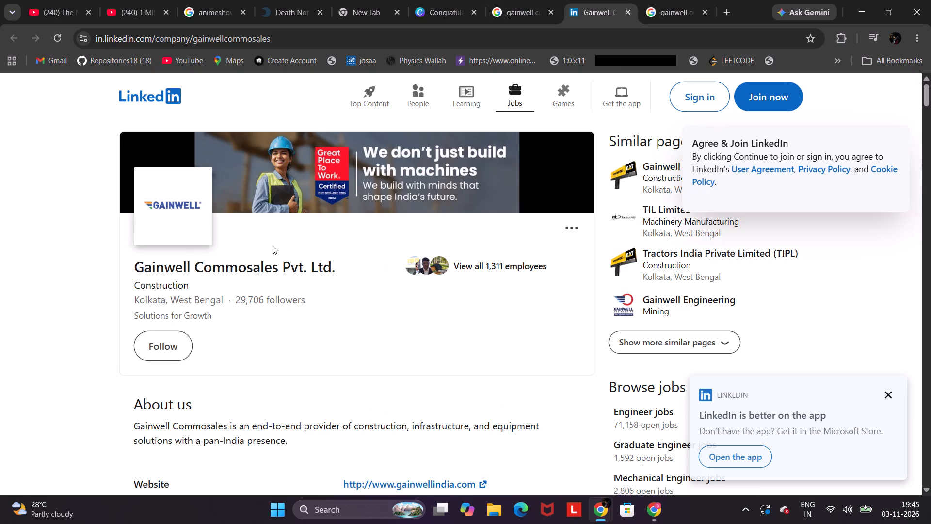
click(200, 225)
scroll(449, 273, down, 1)
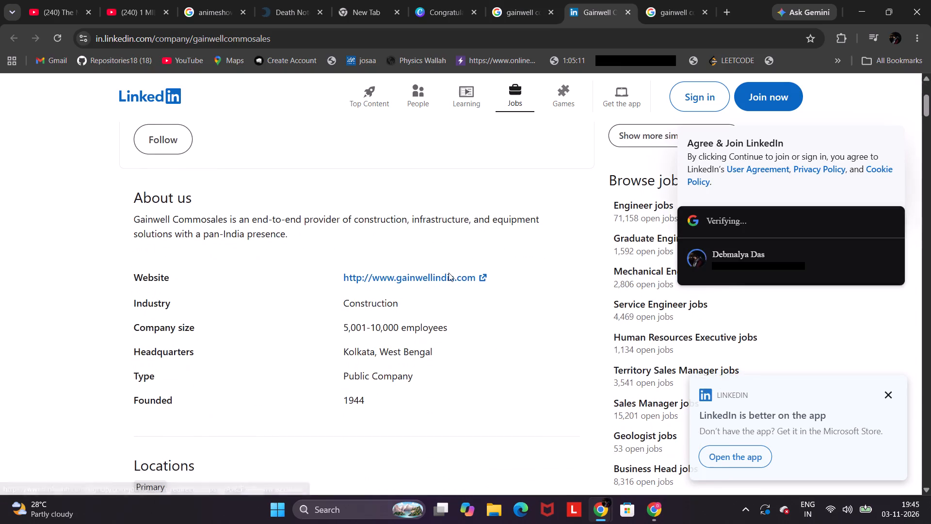
scroll(449, 273, down, 1)
scroll(549, 263, up, 5)
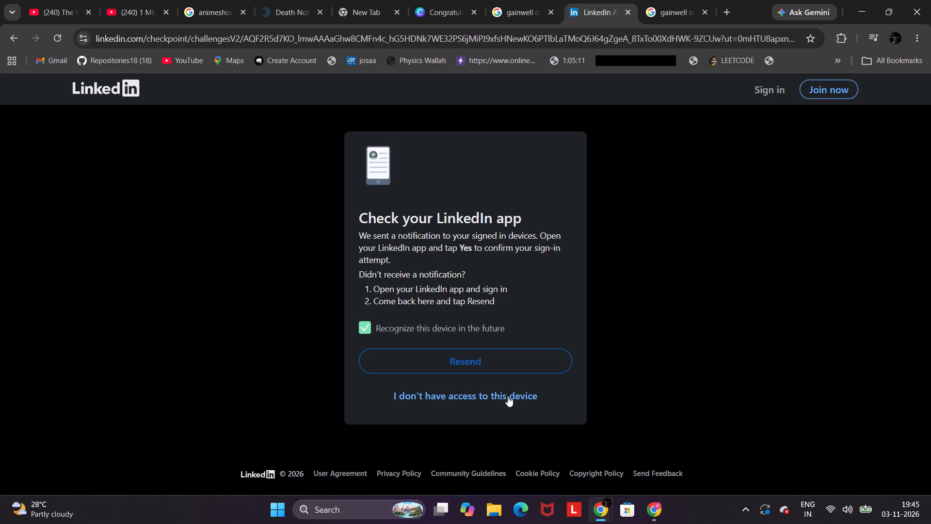
right_click(635, 9)
click(633, 9)
click(626, 13)
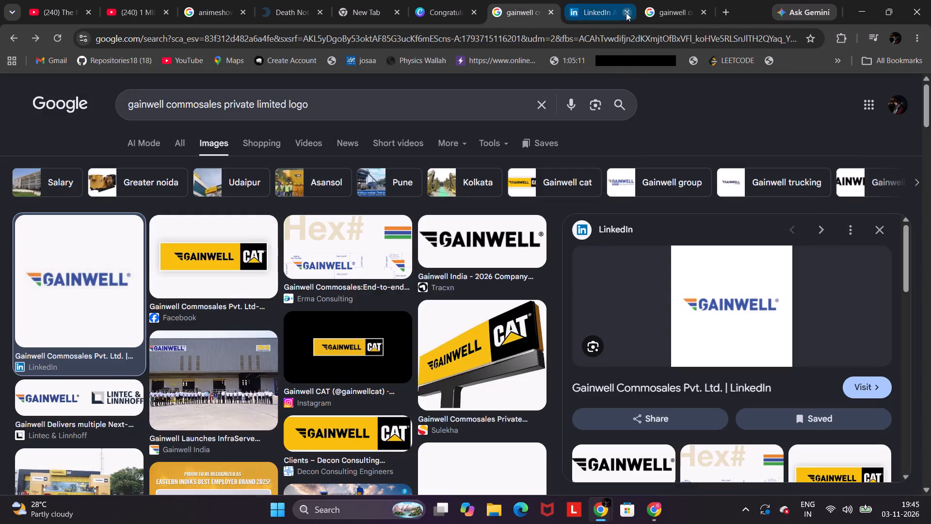
Return to the Canva design and look over the posters on pages 6 to 9.
click(476, 0)
scroll(360, 267, right, 1)
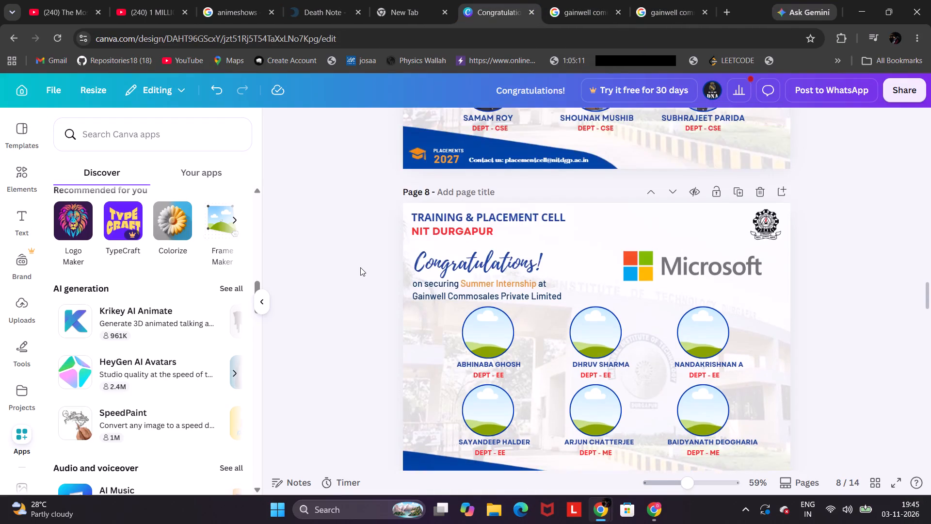
scroll(360, 267, right, 1)
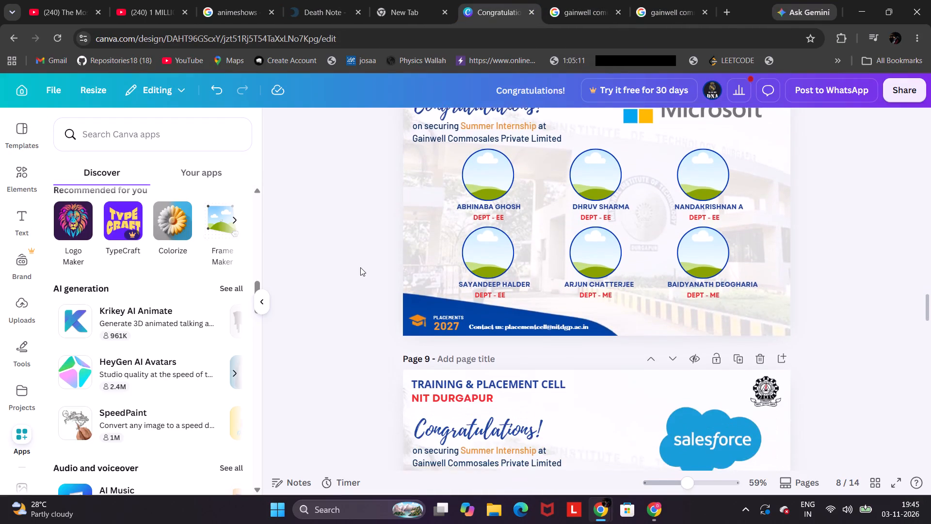
scroll(360, 267, up, 1)
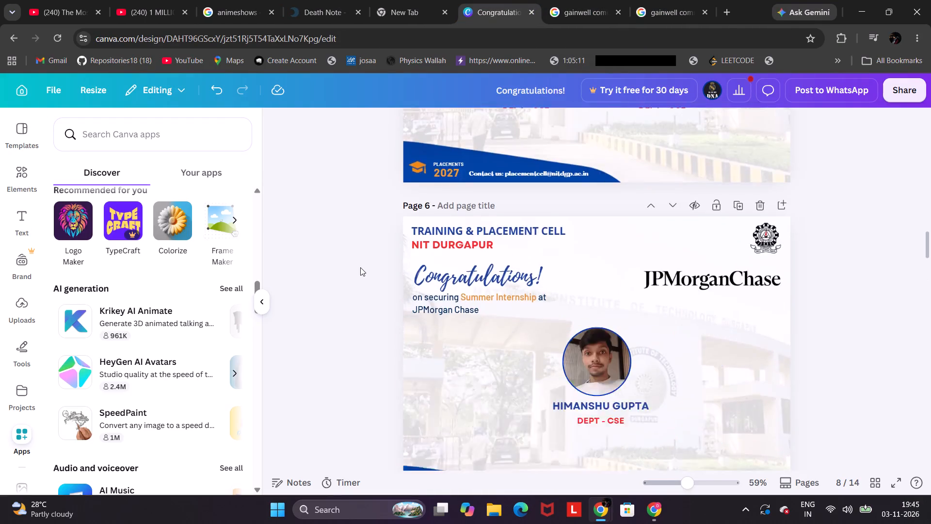
scroll(360, 267, down, 4)
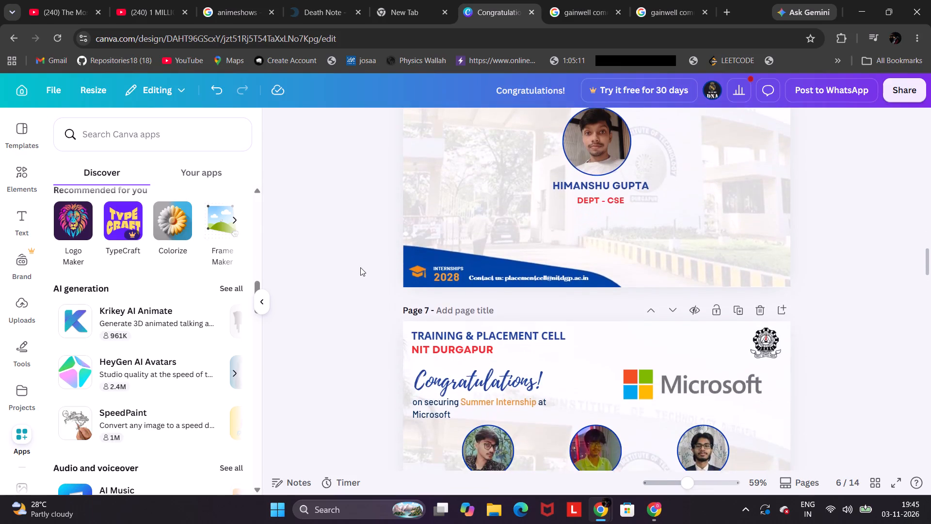
scroll(360, 267, down, 2)
Go back to the Google image results and look through them for a usable Gainwell Commosales logo.
click(576, 0)
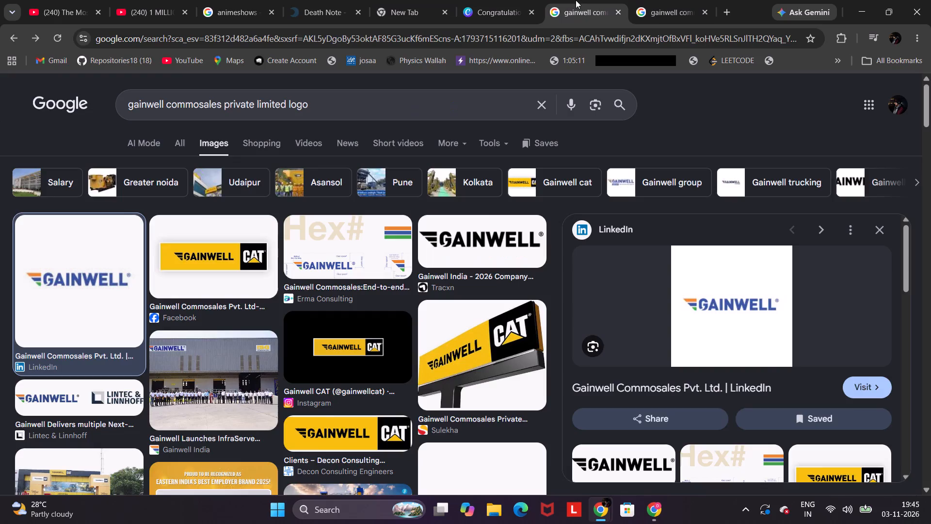
scroll(623, 193, down, 1)
scroll(627, 206, up, 3)
scroll(543, 344, down, 1)
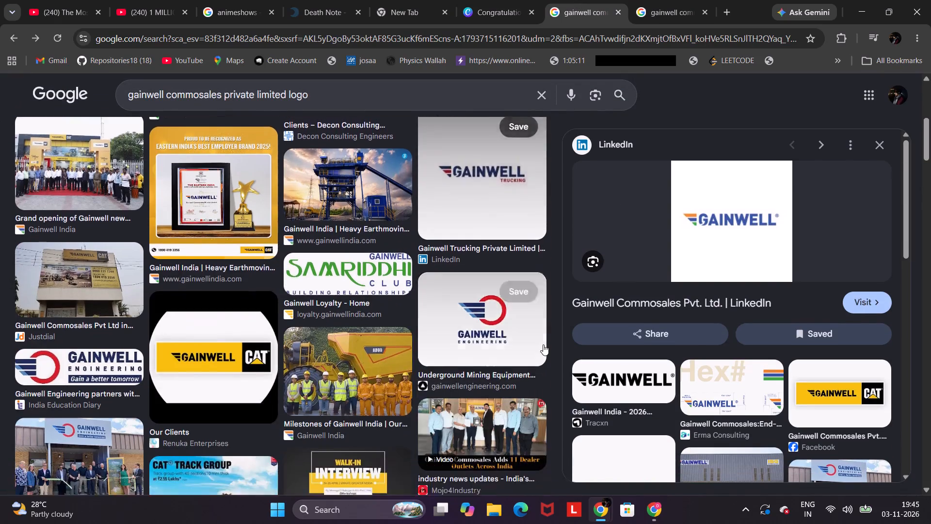
scroll(543, 344, down, 2)
scroll(543, 344, up, 5)
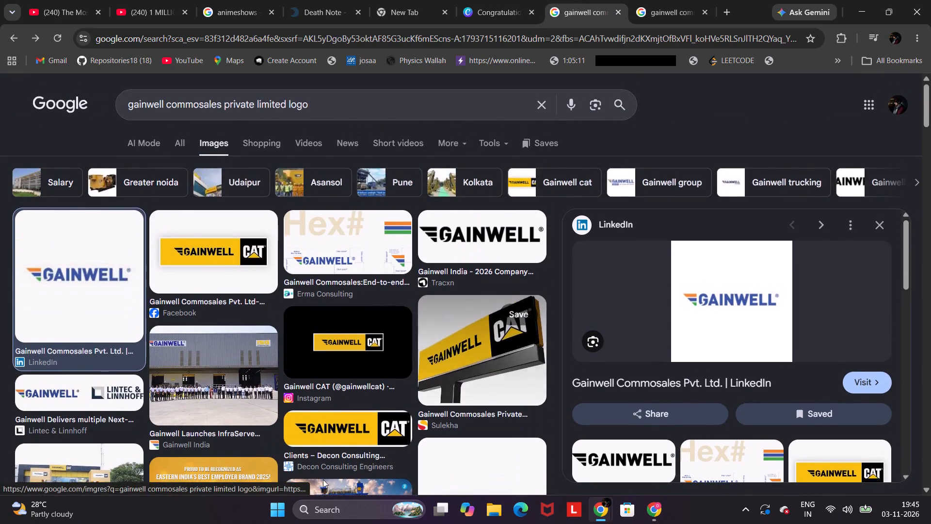
scroll(363, 294, up, 5)
scroll(345, 318, down, 1)
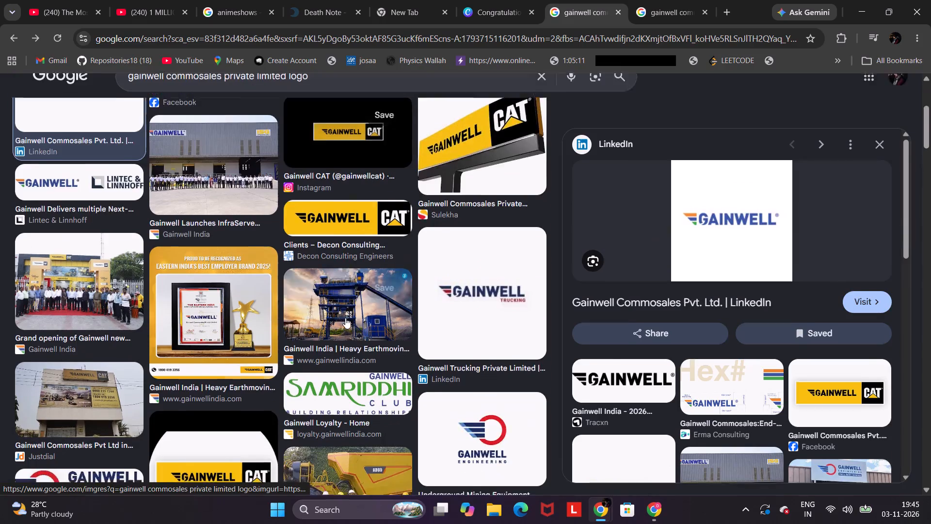
scroll(345, 318, down, 2)
scroll(362, 247, down, 6)
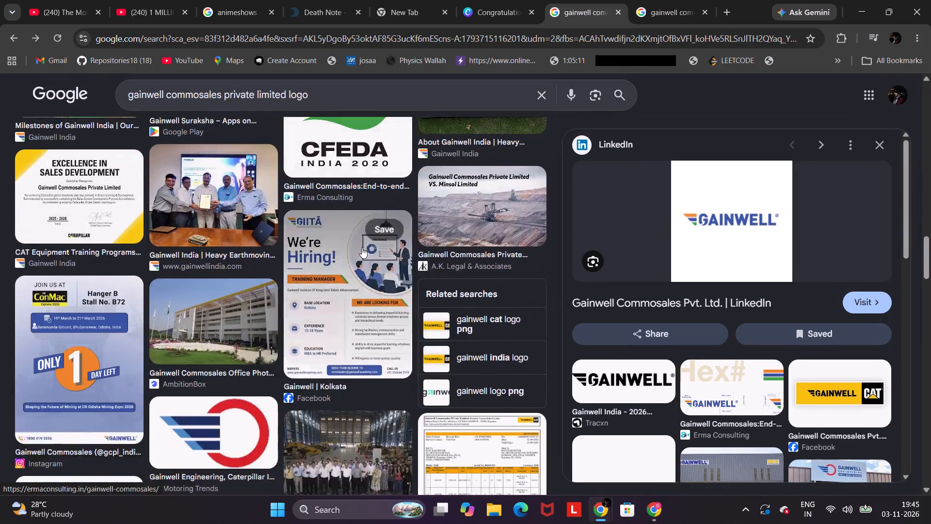
scroll(362, 247, down, 5)
scroll(362, 247, up, 19)
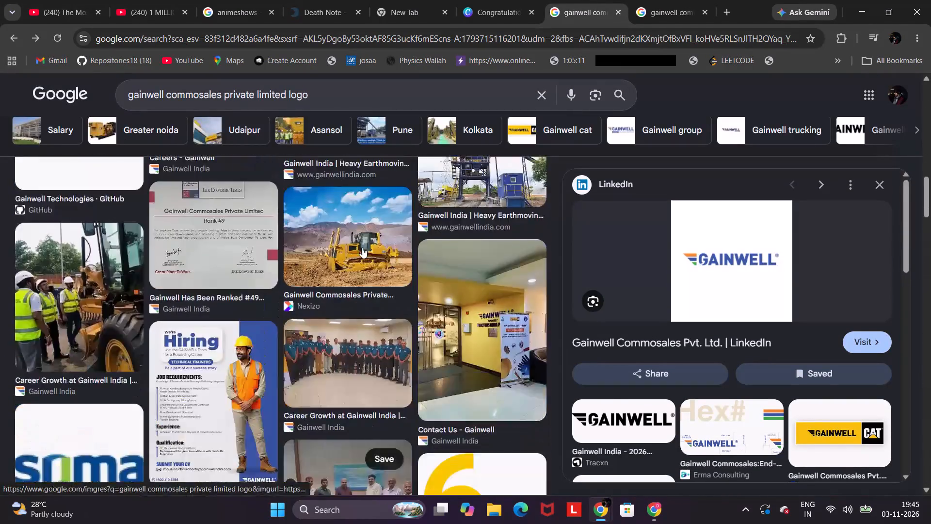
scroll(362, 247, up, 4)
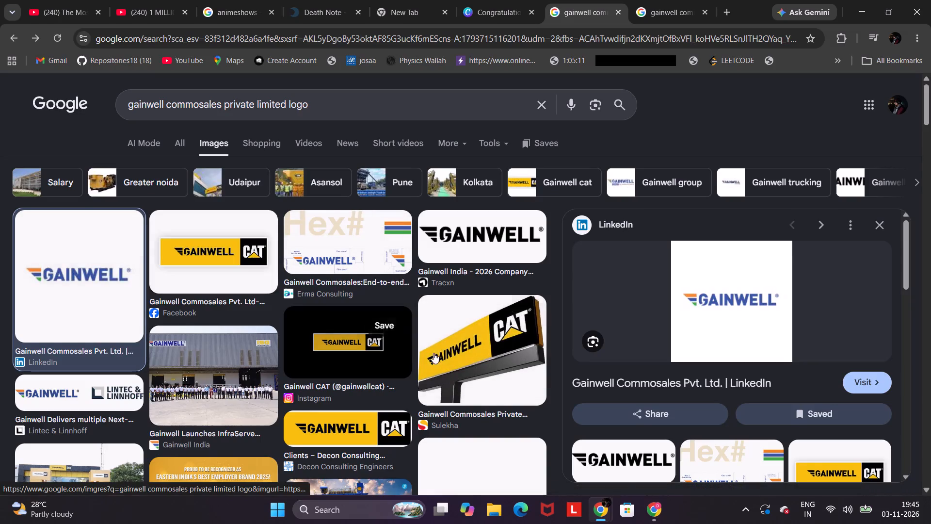
scroll(442, 338, down, 1)
scroll(442, 338, up, 3)
click(696, 129)
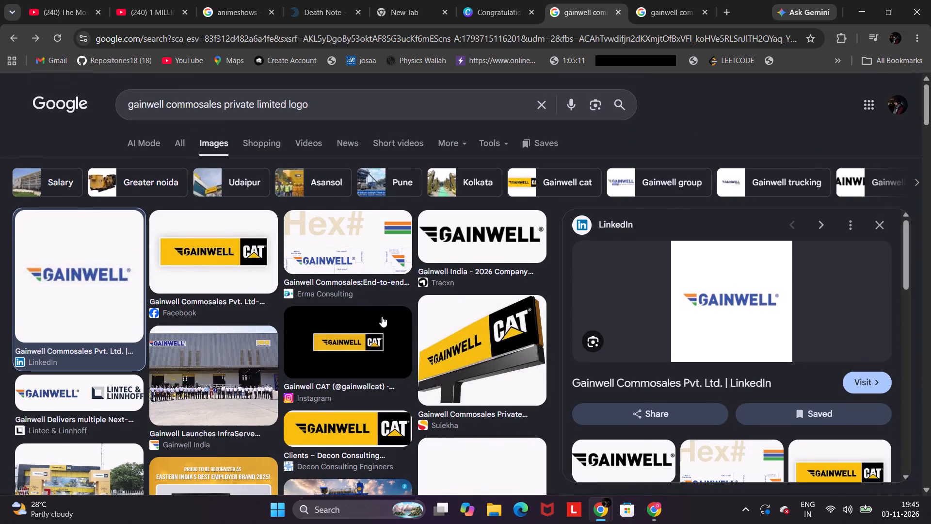
click(691, 110)
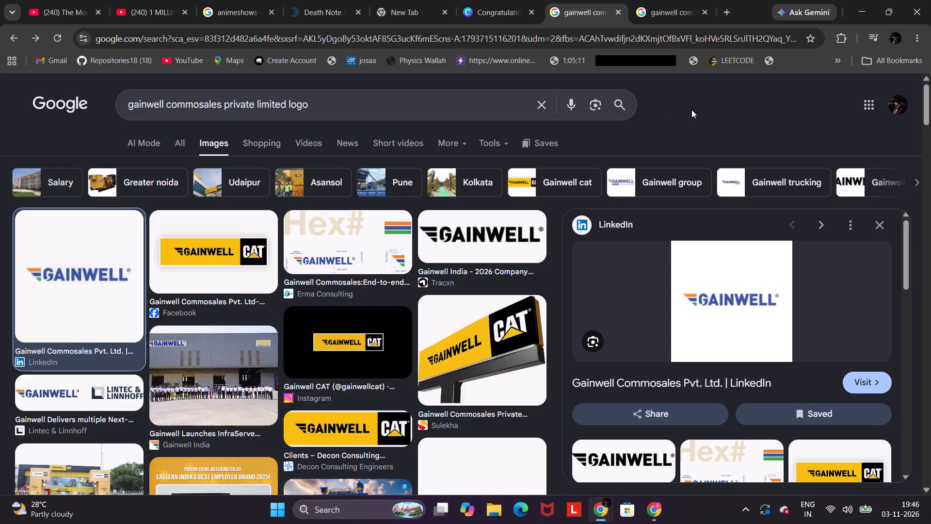
Check the general web results for the Gainwell logo search, and look through the image results again.
click(182, 146)
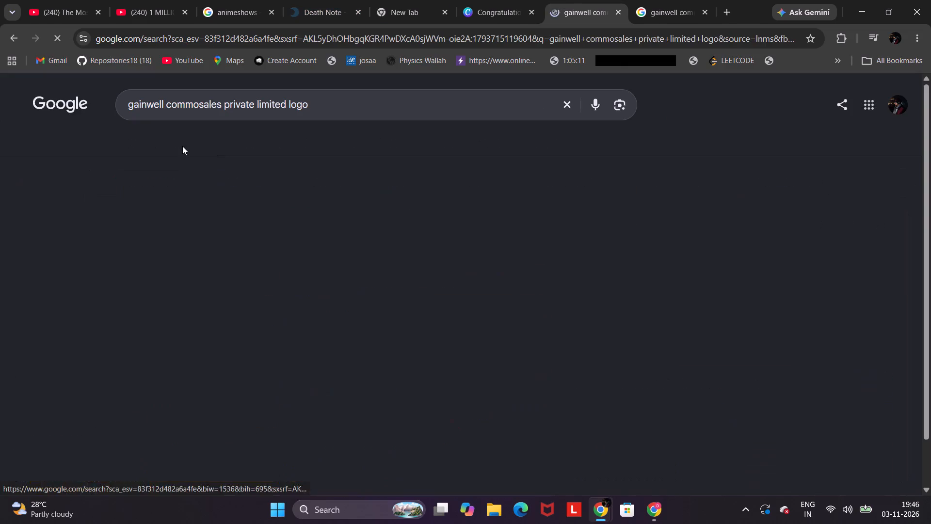
scroll(516, 323, down, 2)
scroll(516, 323, up, 2)
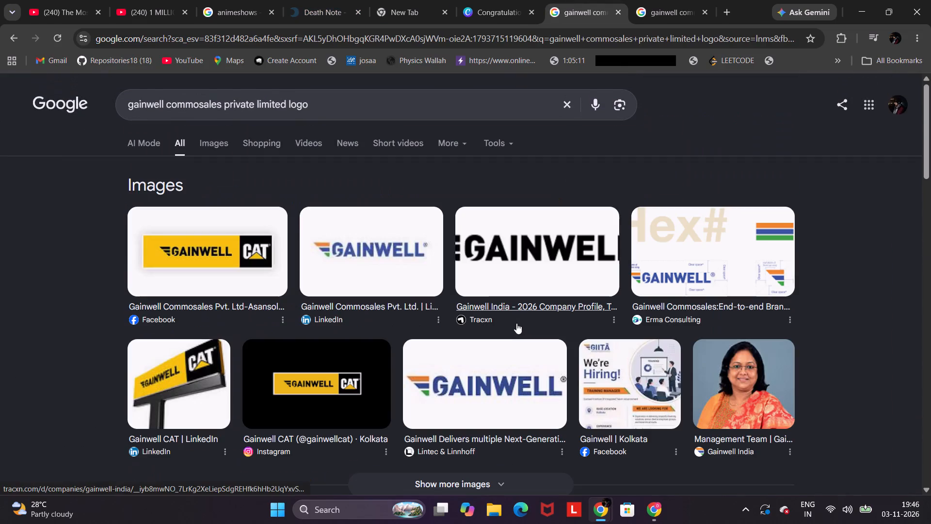
click(203, 147)
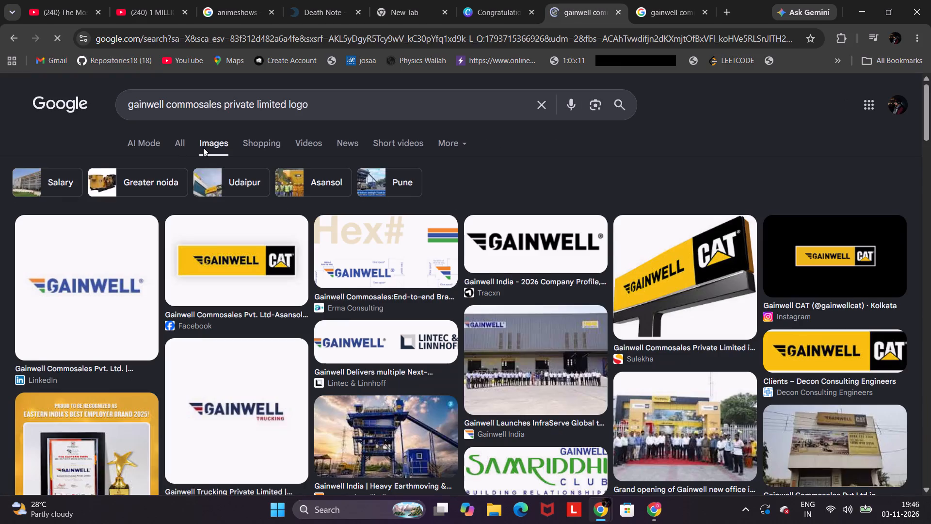
scroll(369, 390, down, 1)
scroll(369, 390, up, 5)
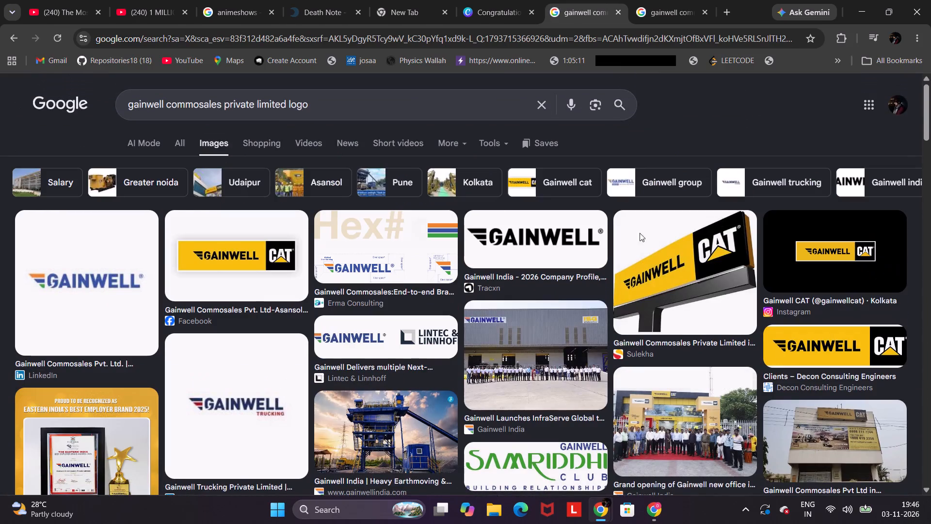
scroll(601, 374, down, 5)
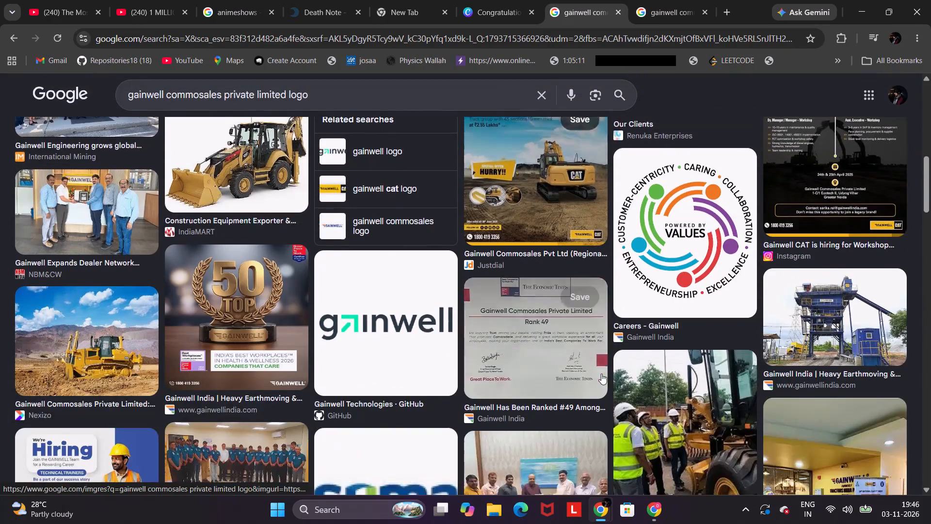
scroll(601, 374, down, 5)
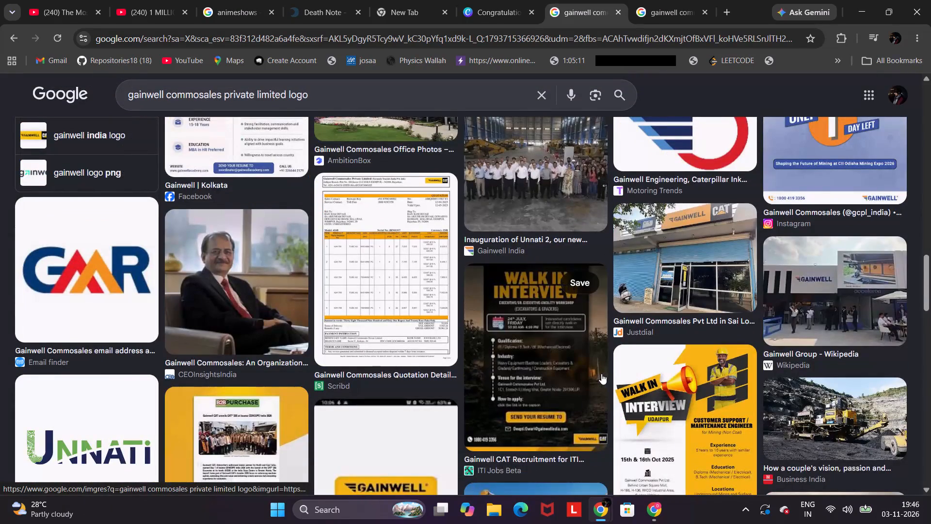
scroll(601, 374, right, 1)
scroll(601, 374, up, 8)
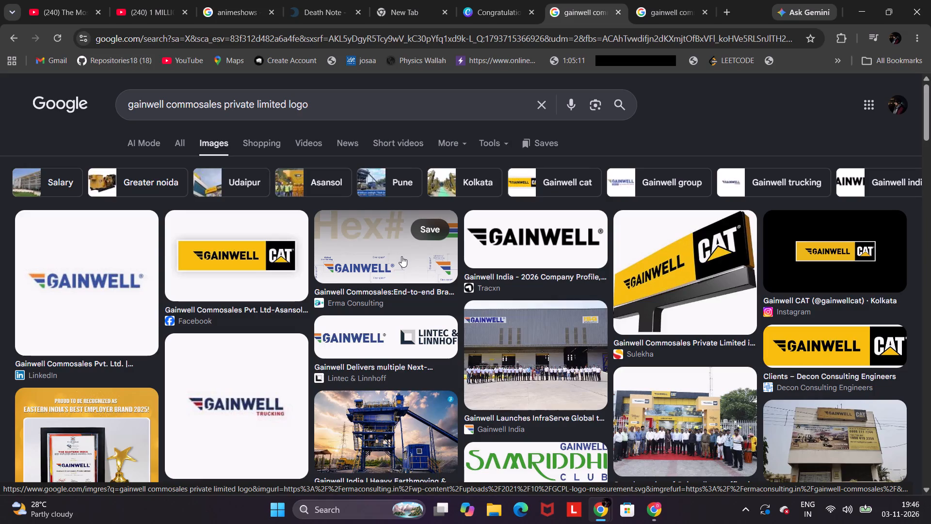
scroll(401, 256, right, 2)
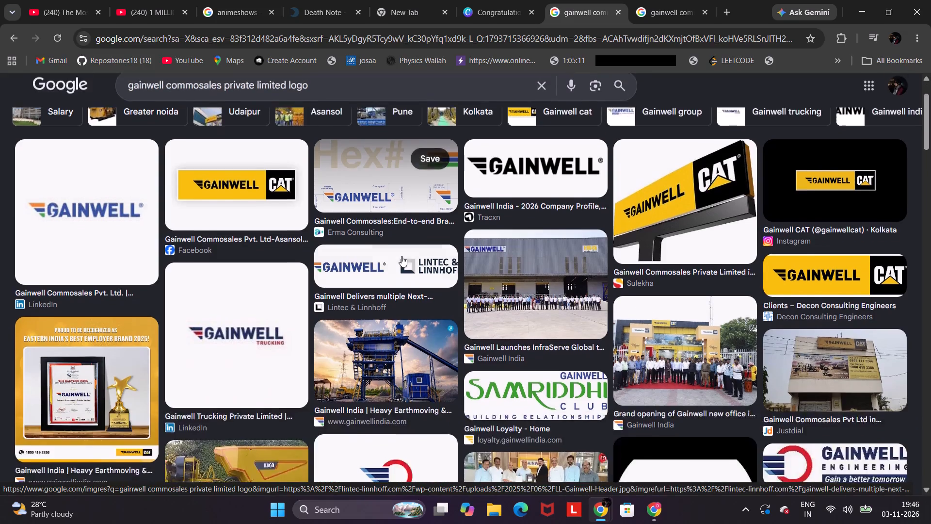
scroll(401, 256, right, 3)
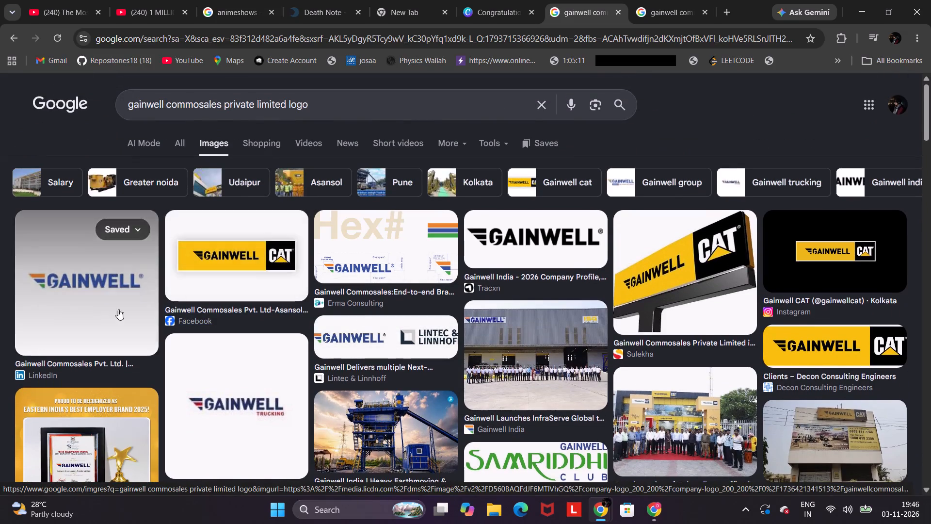
scroll(615, 267, down, 1)
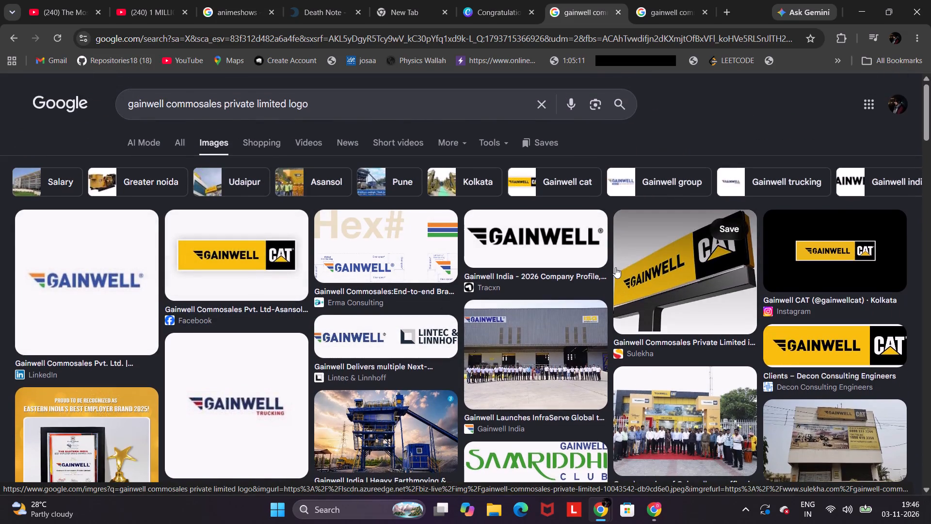
scroll(615, 267, down, 2)
scroll(615, 267, right, 3)
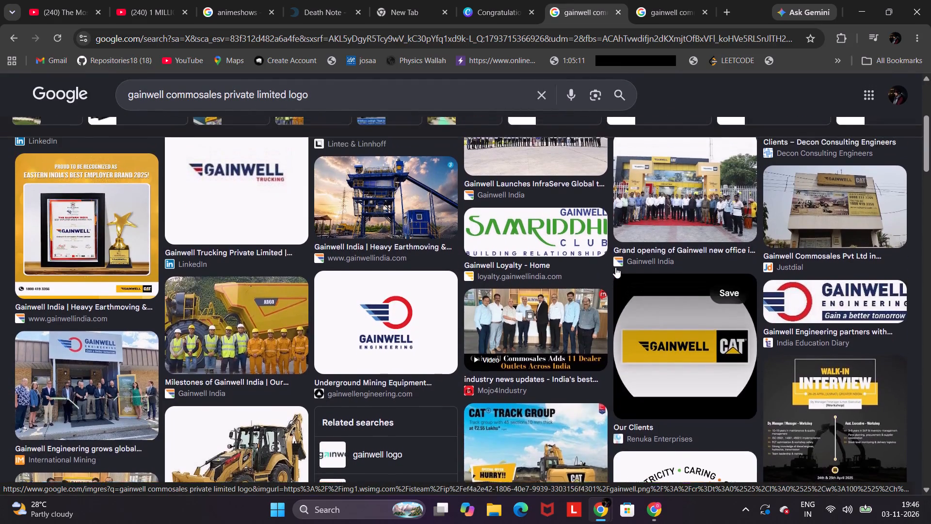
scroll(615, 267, right, 1)
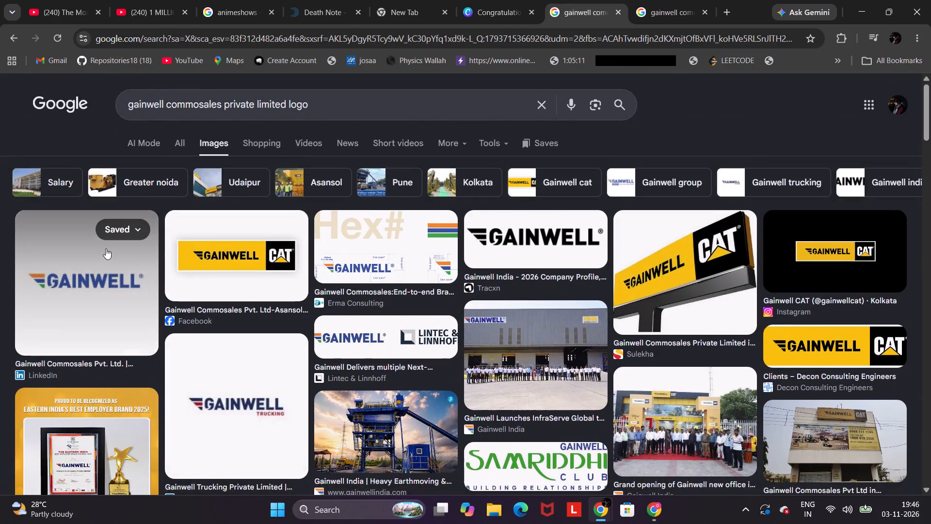
Open the LinkedIn Gainwell logo from the image results and capture a tightly cropped screenshot of just the logo.
click(106, 248)
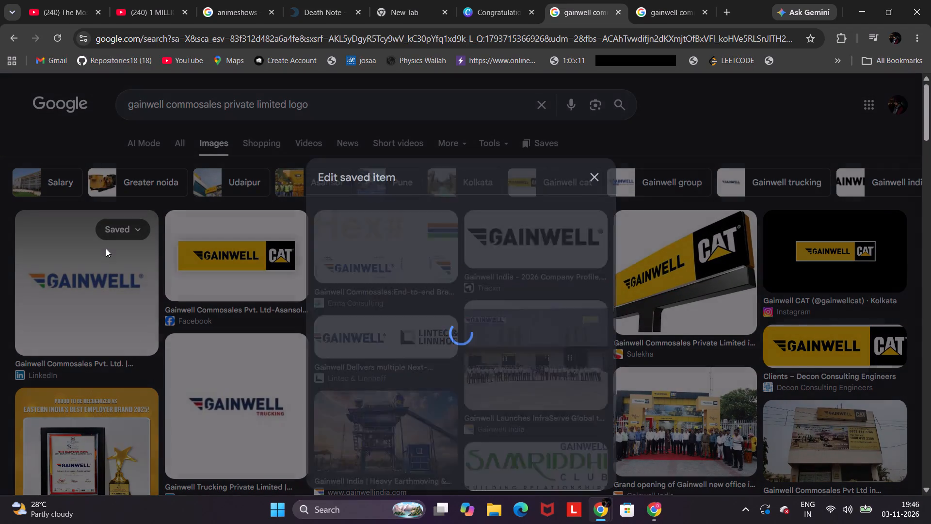
click(589, 182)
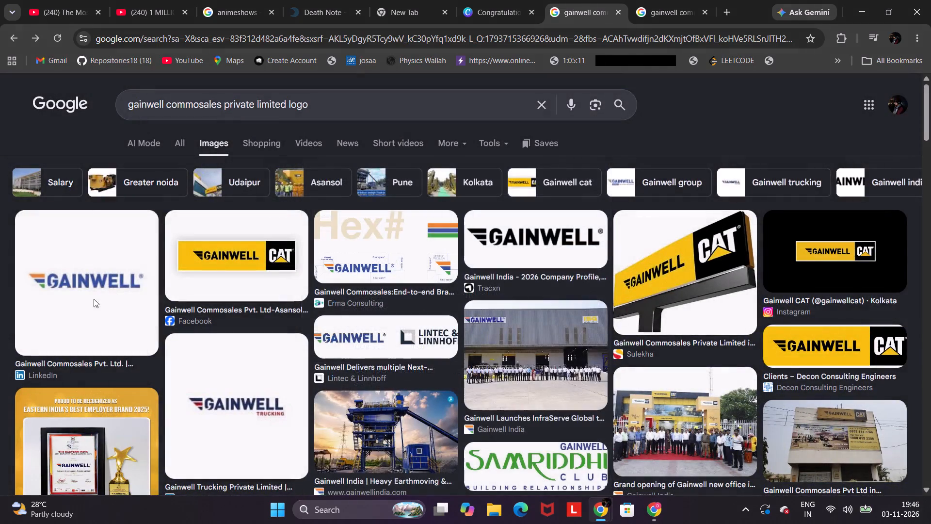
click(82, 313)
scroll(633, 263, left, 1)
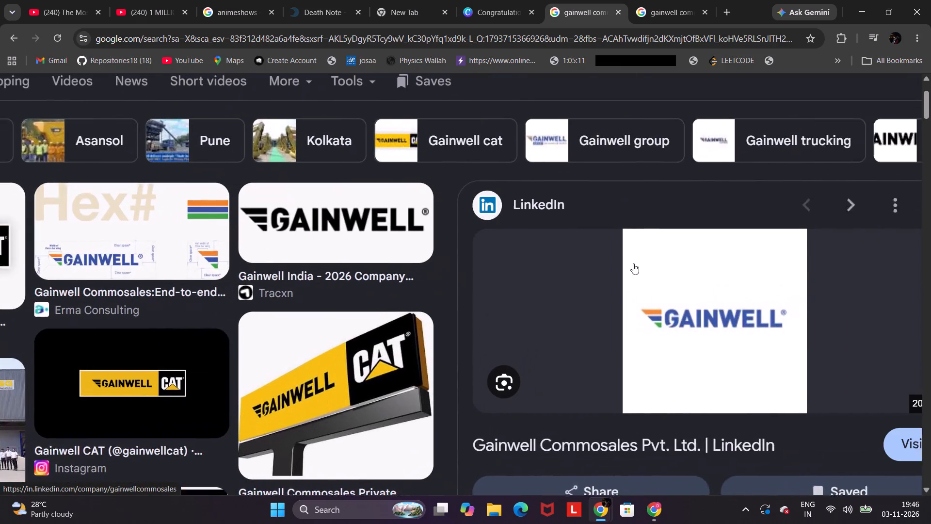
scroll(633, 263, left, 2)
key(Print)
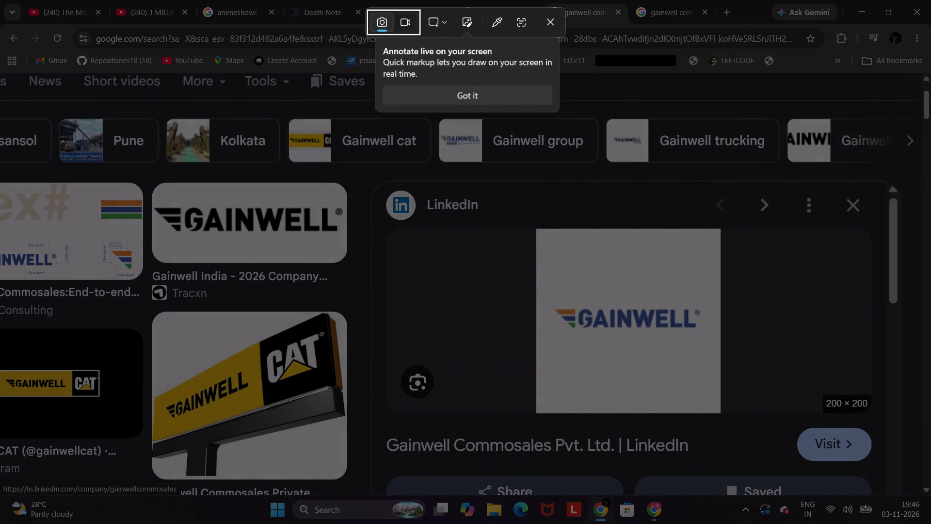
drag(543, 288, 746, 344)
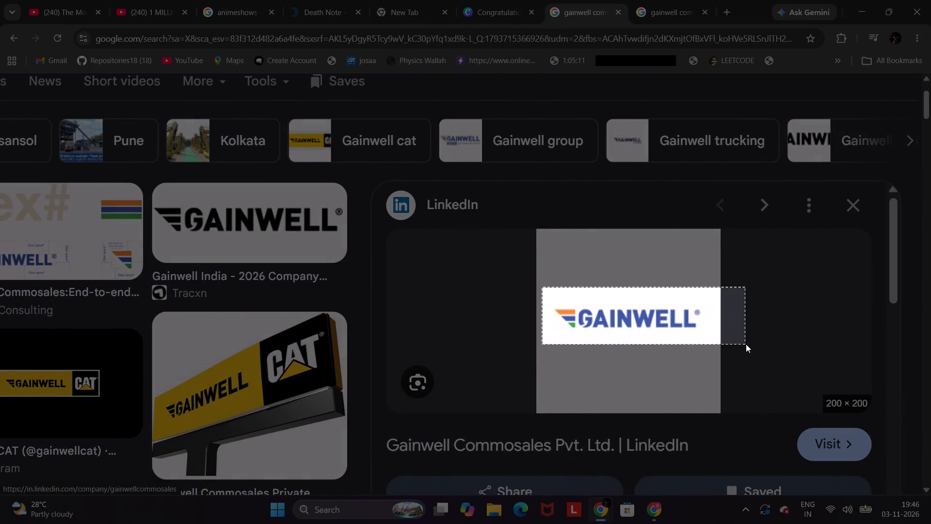
drag(746, 344, 714, 345)
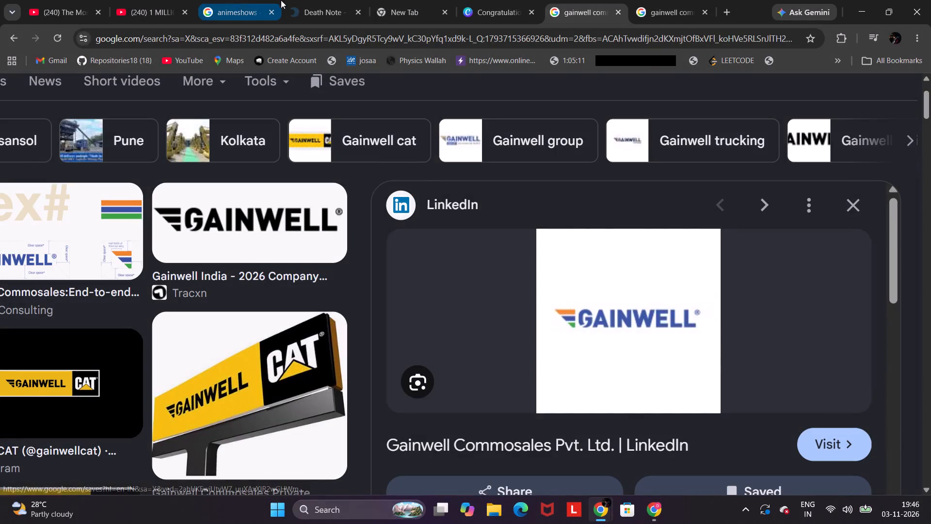
Paste the captured Gainwell logo onto page 7 of the Canva design and dismiss the screenshot notification.
click(472, 1)
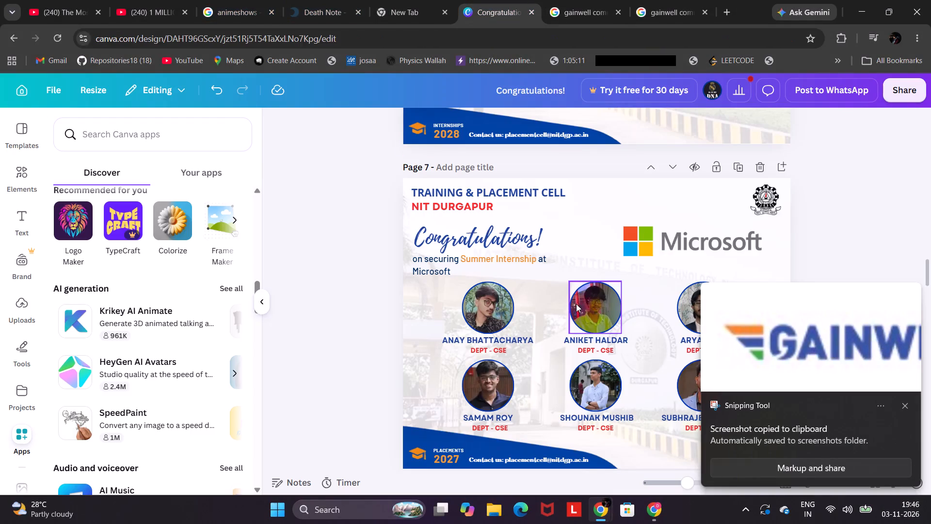
click(615, 263)
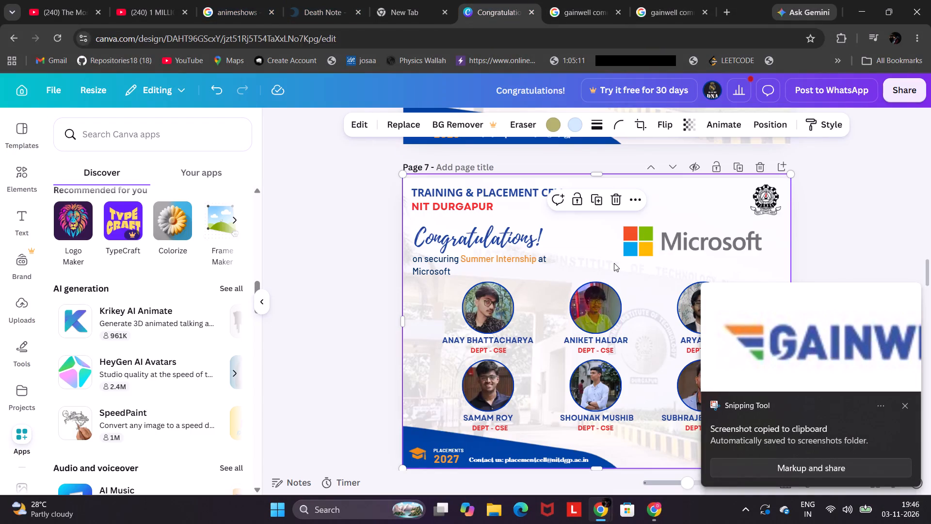
key(ctrl+v)
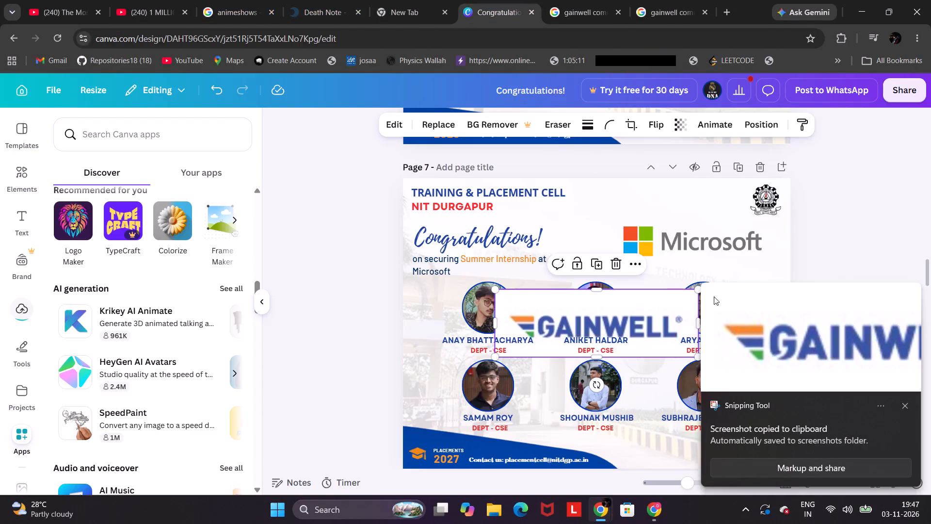
click(901, 409)
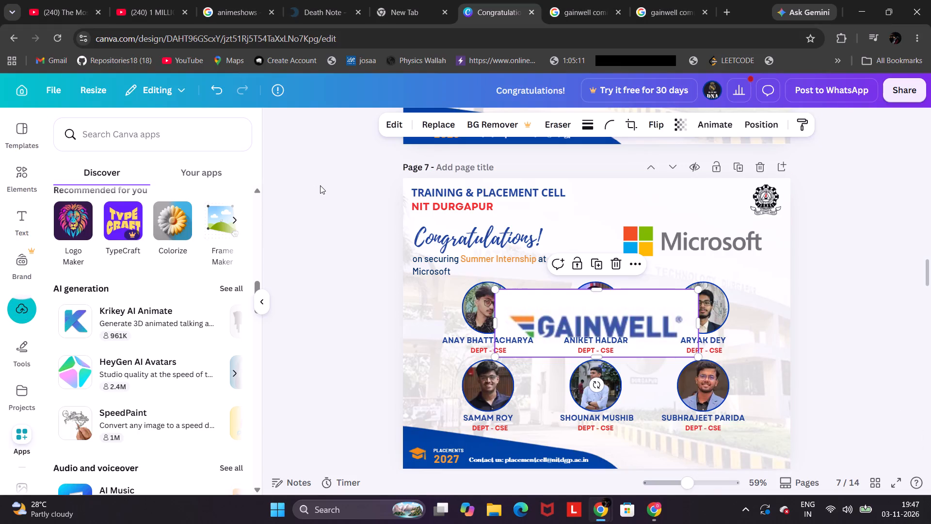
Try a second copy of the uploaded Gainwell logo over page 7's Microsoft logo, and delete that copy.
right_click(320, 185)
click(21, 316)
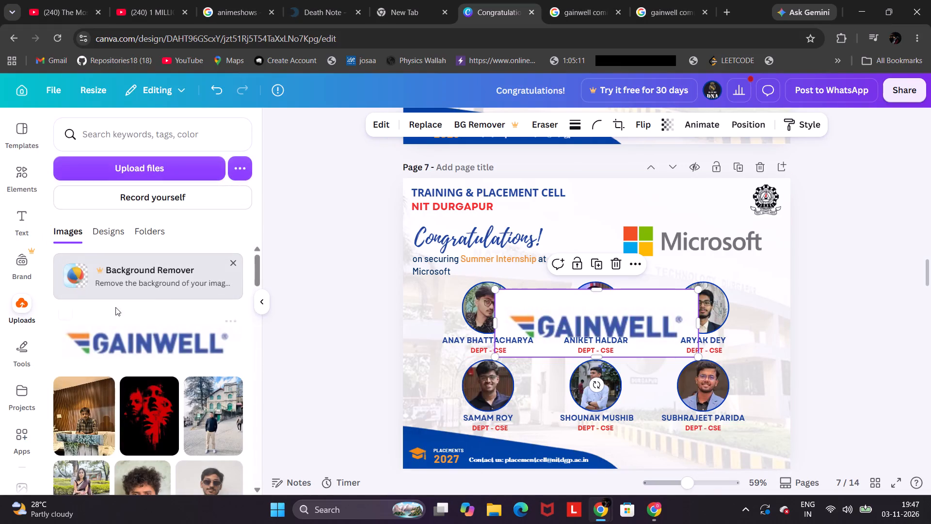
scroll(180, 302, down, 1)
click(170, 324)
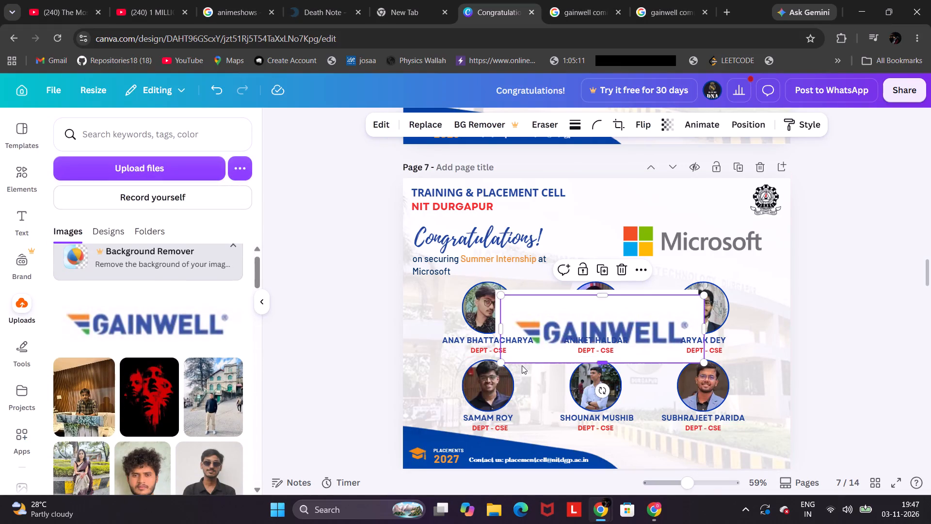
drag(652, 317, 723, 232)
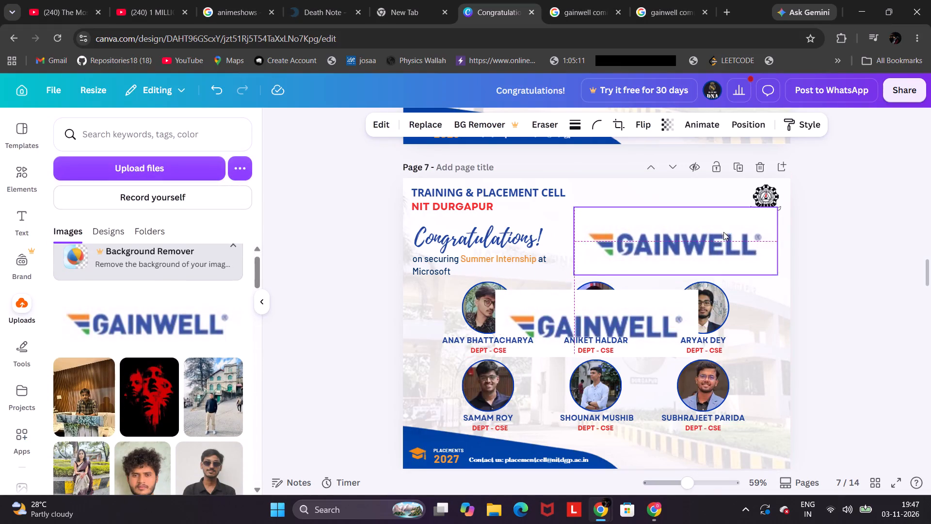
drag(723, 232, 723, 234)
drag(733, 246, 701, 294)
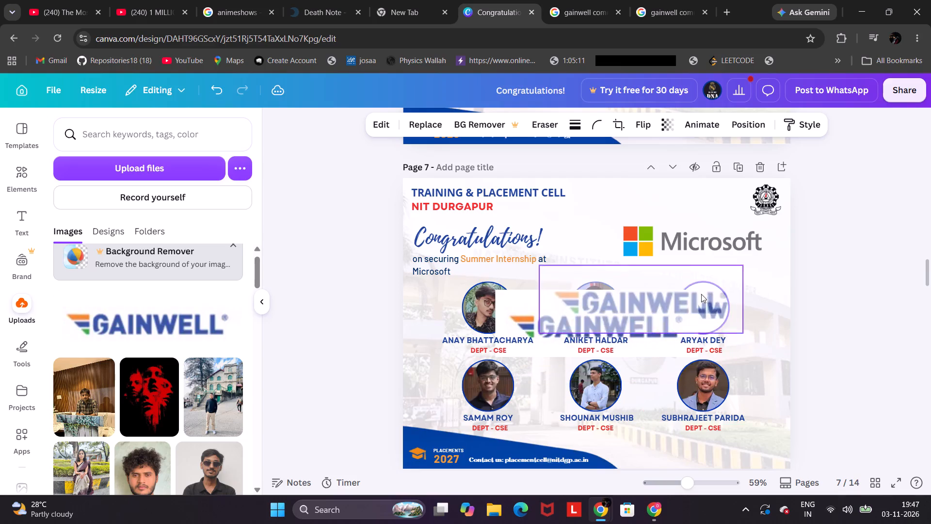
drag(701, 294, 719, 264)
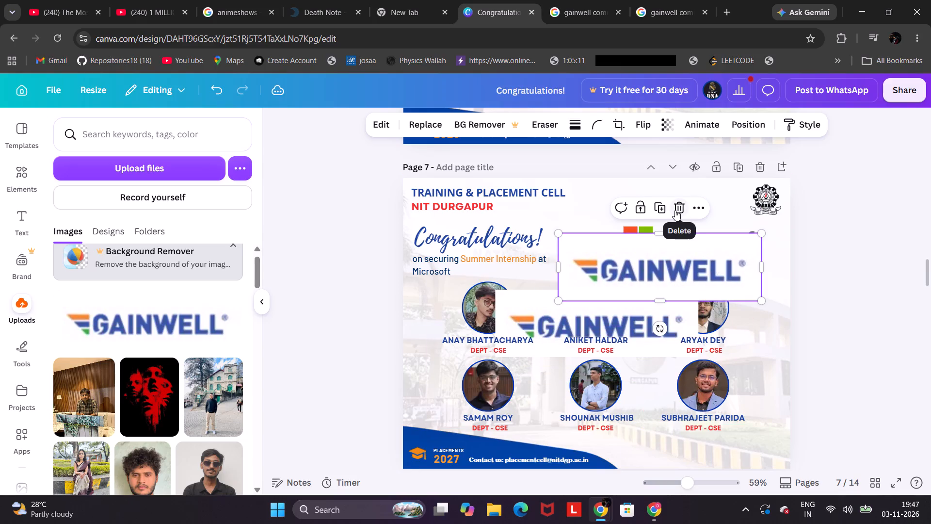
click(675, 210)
Look through the Gainwell "logo svg" image results again, previewing the Tracxn and LinkedIn versions of the logo.
click(716, 14)
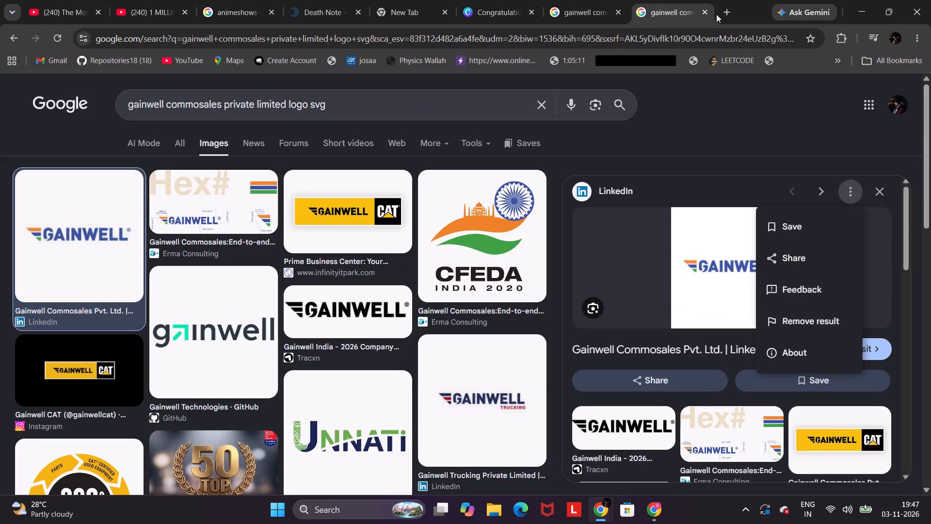
click(733, 15)
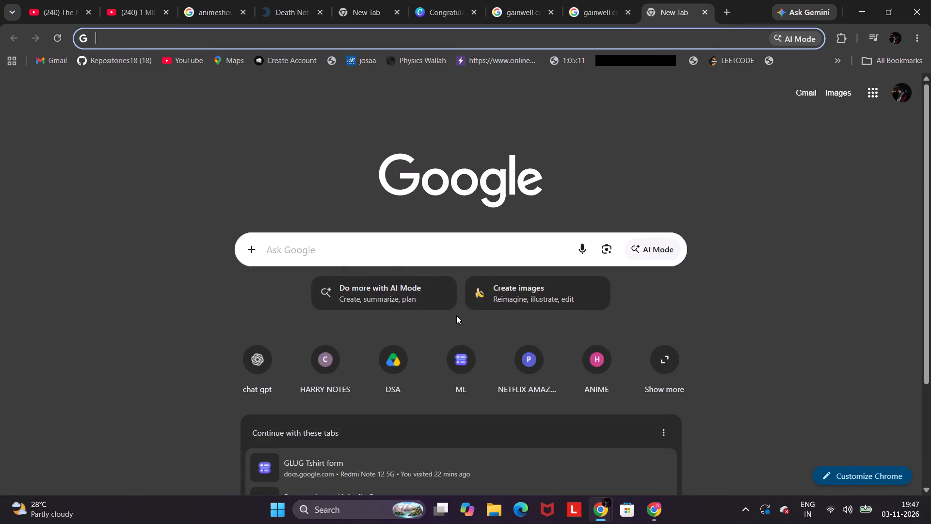
click(617, 143)
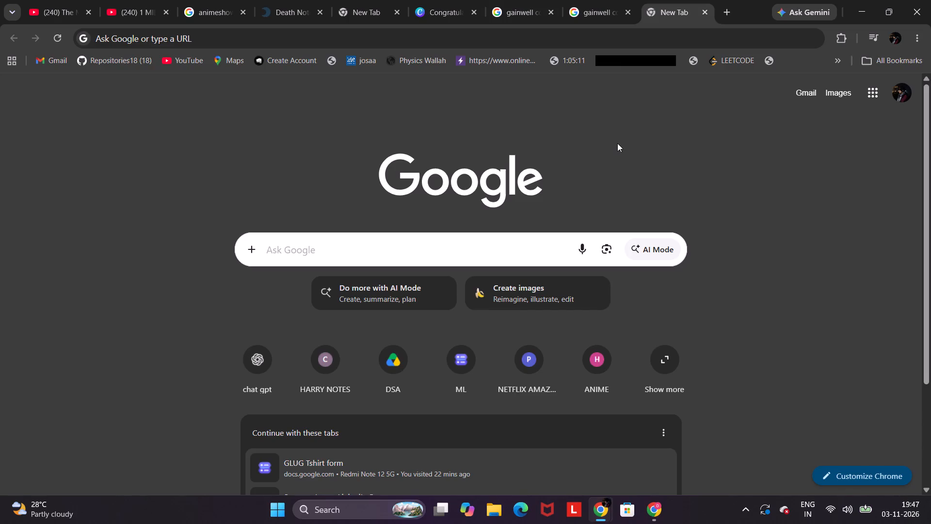
click(590, 0)
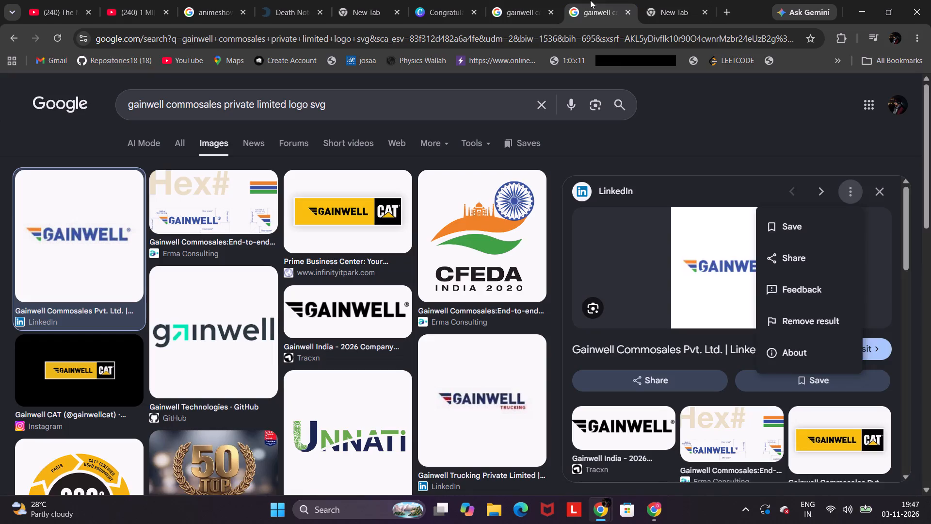
scroll(573, 312, down, 2)
scroll(573, 312, up, 8)
scroll(711, 434, down, 1)
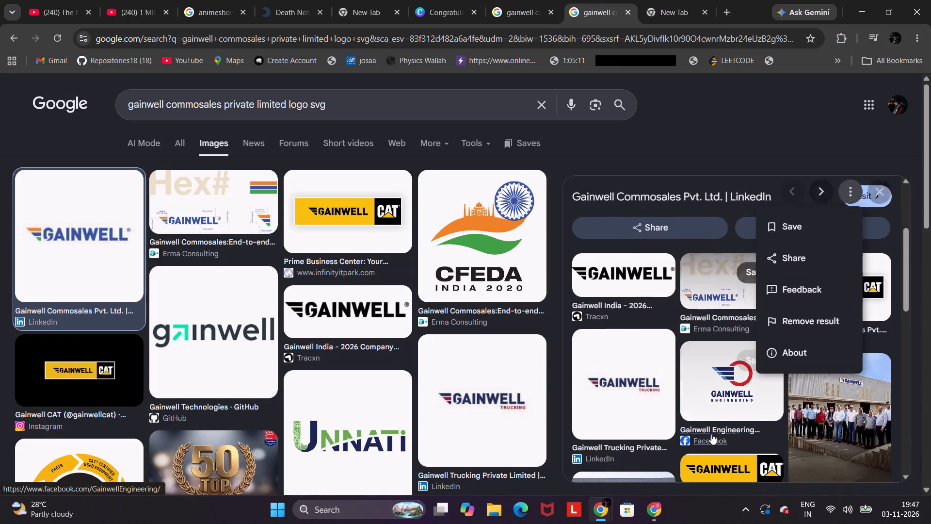
scroll(711, 434, down, 1)
click(614, 294)
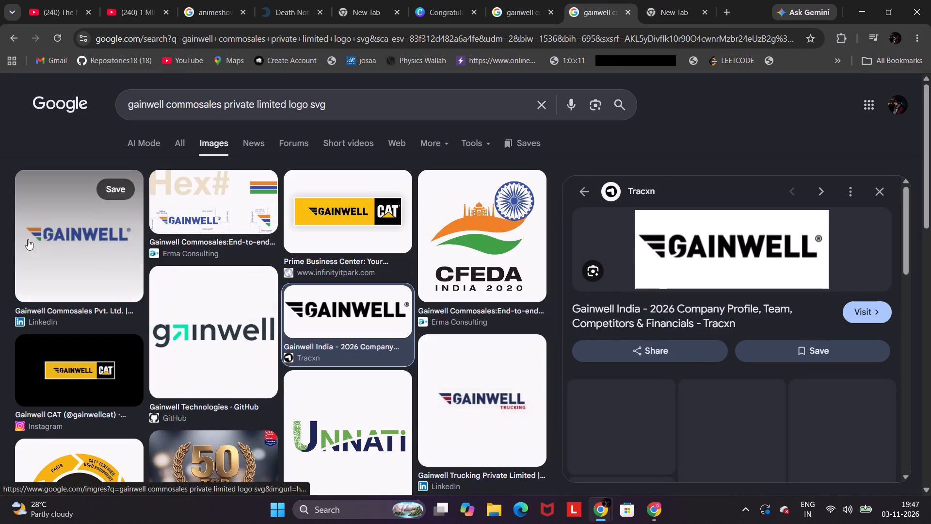
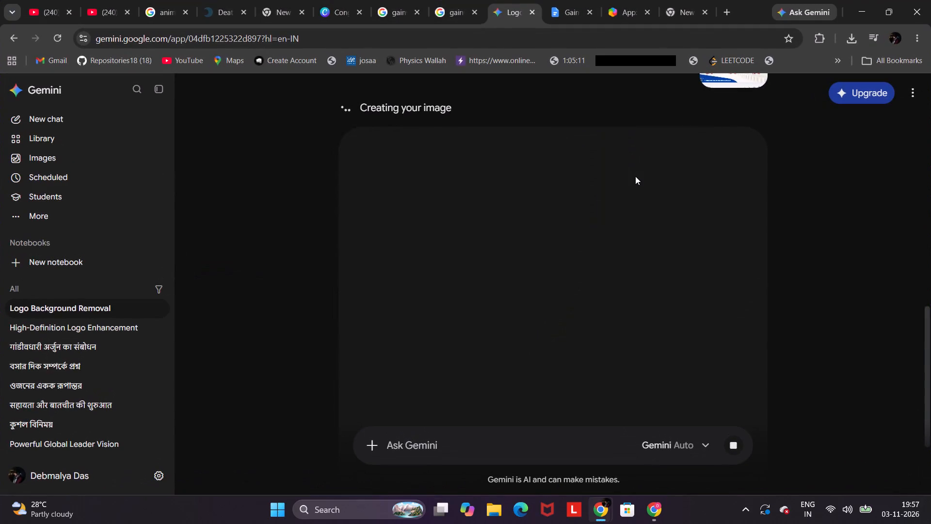
scroll(635, 176, down, 1)
scroll(635, 176, up, 3)
scroll(635, 176, down, 6)
click(434, 0)
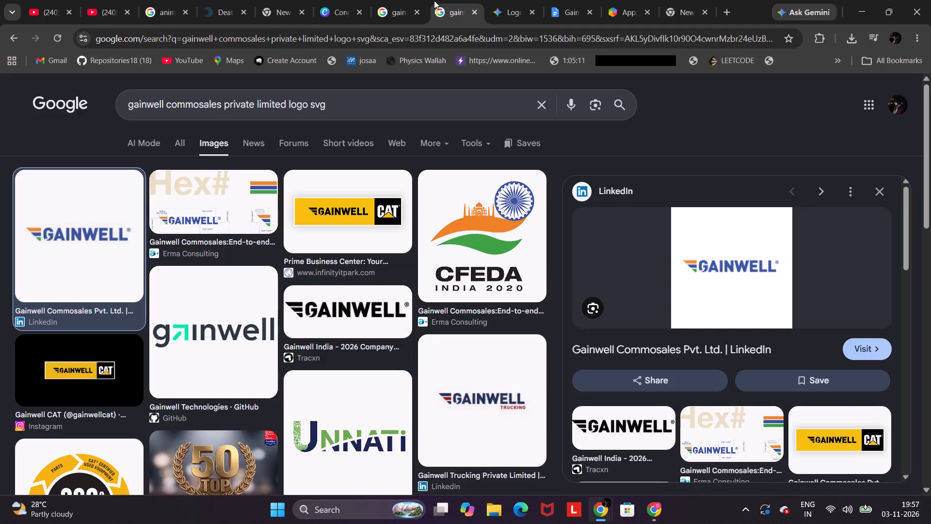
click(414, 0)
scroll(582, 265, up, 1)
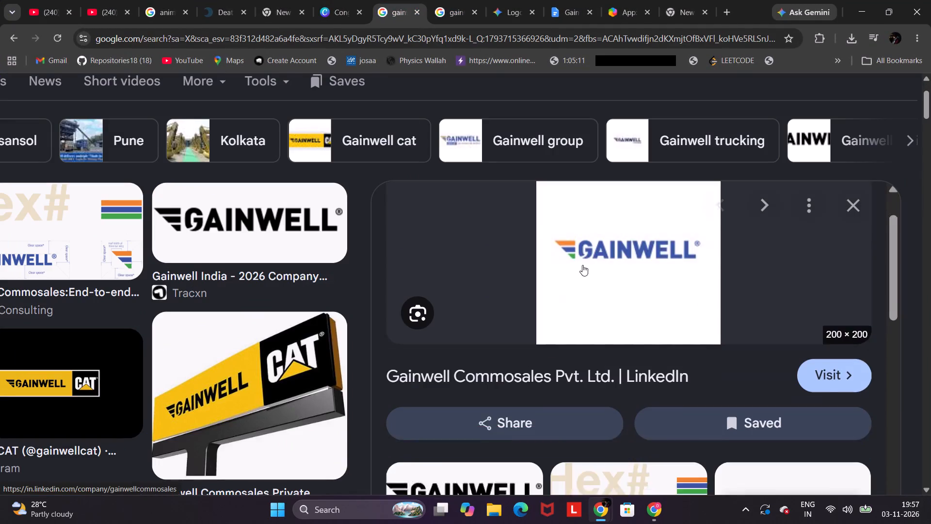
scroll(582, 265, up, 1)
scroll(163, 249, right, 8)
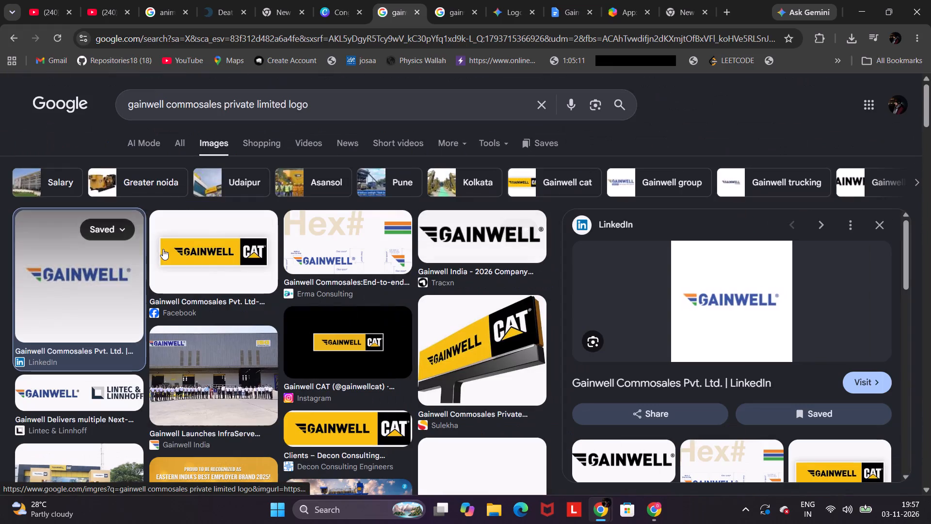
On page 8 of the Canva design, replace the checkered Gainwell logo with the uploaded white-background version and delete the Microsoft logo.
click(355, 0)
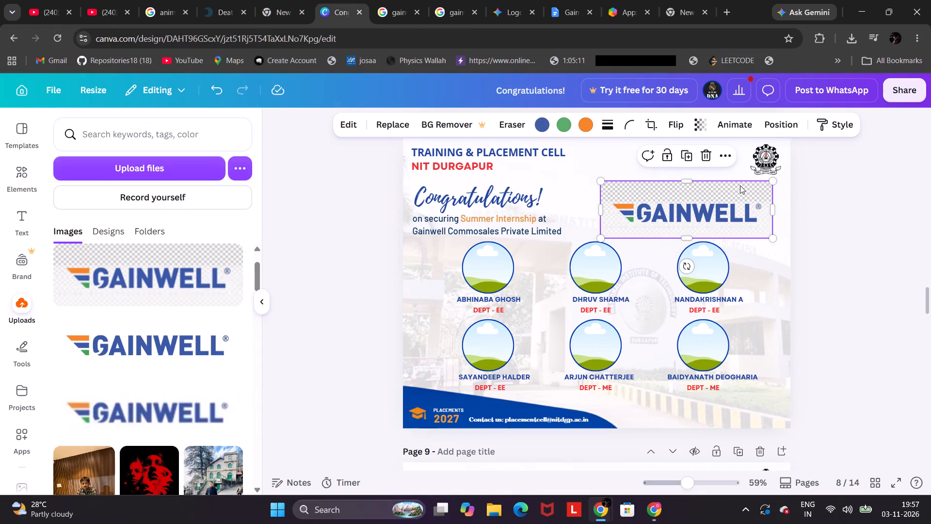
click(705, 156)
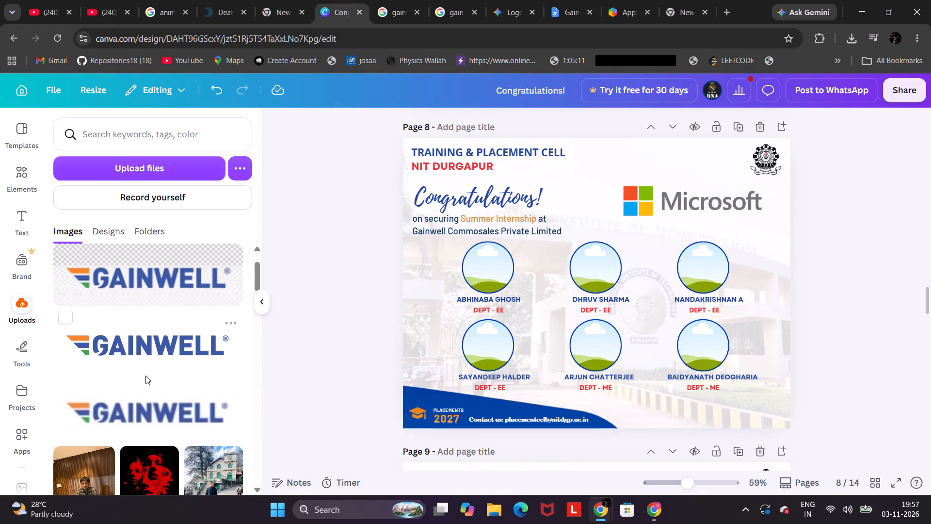
click(158, 348)
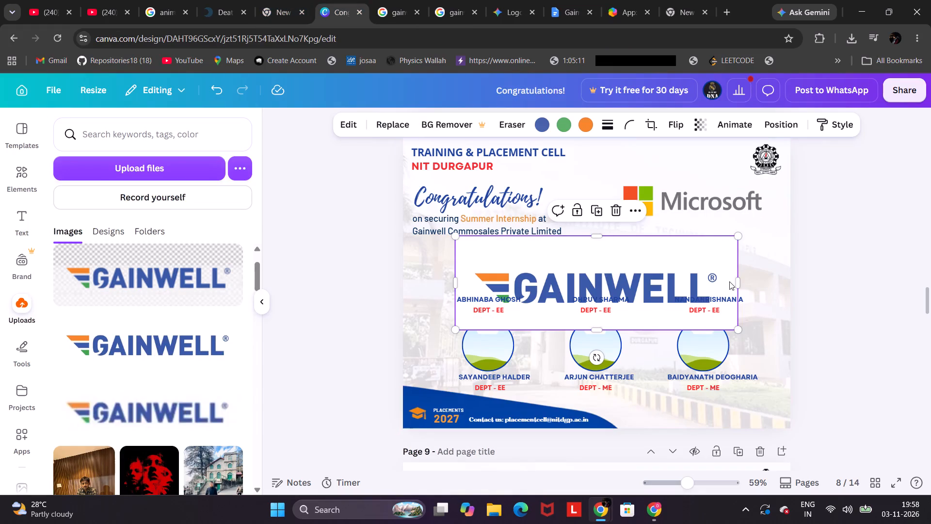
click(712, 205)
click(712, 160)
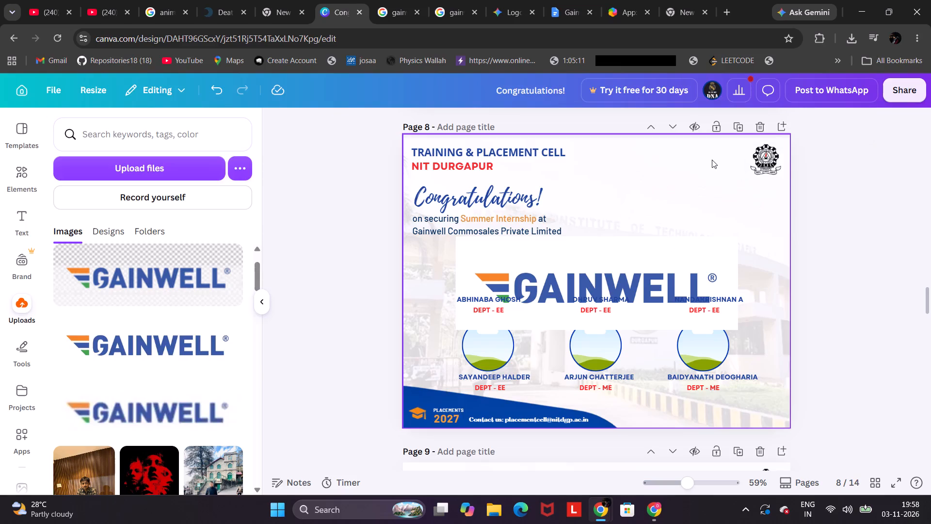
Shrink the white-background Gainwell logo on page 8 and place it beside the Congratulations heading, just below the college emblem.
drag(647, 273, 706, 205)
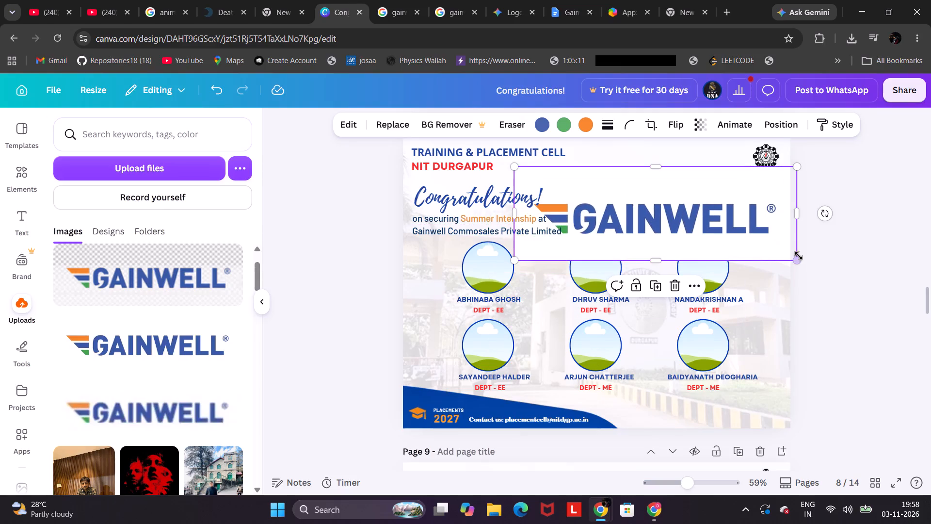
drag(798, 259, 697, 218)
drag(639, 203, 734, 210)
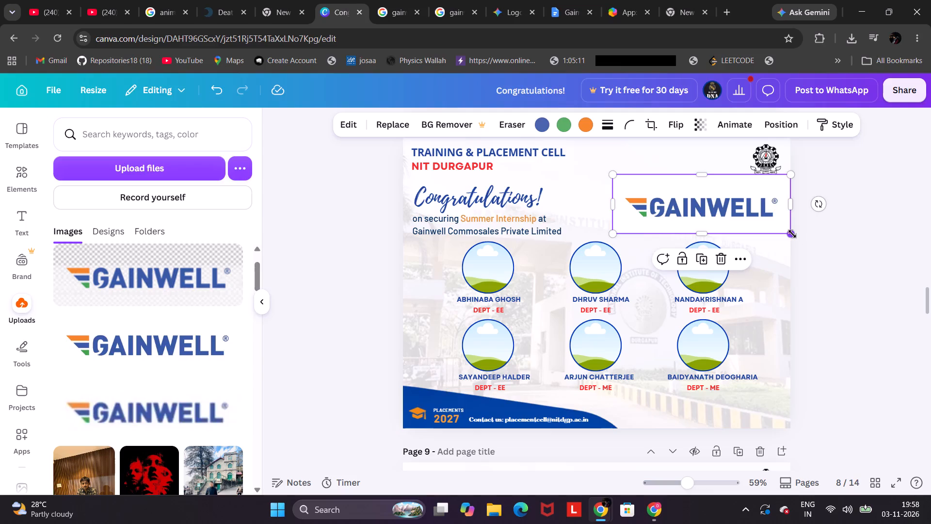
drag(792, 234, 757, 222)
drag(728, 212, 758, 218)
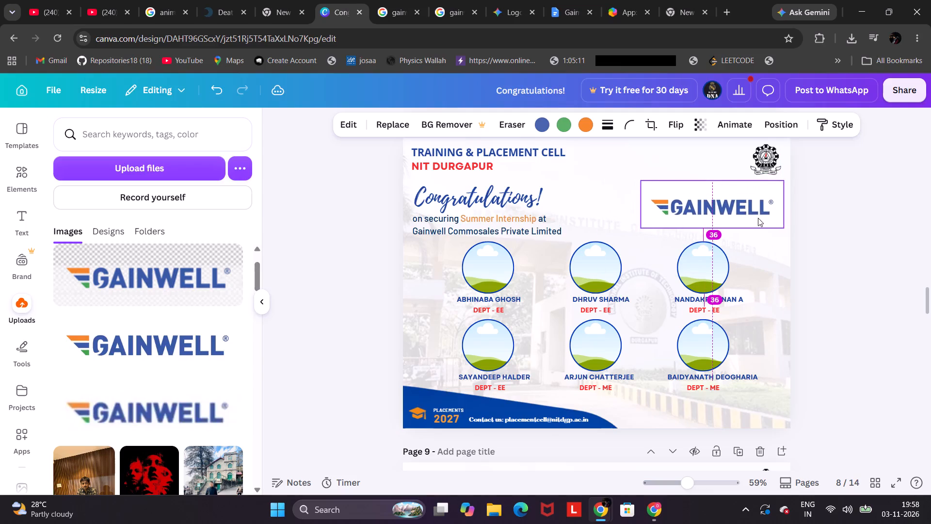
drag(758, 218, 759, 215)
click(837, 223)
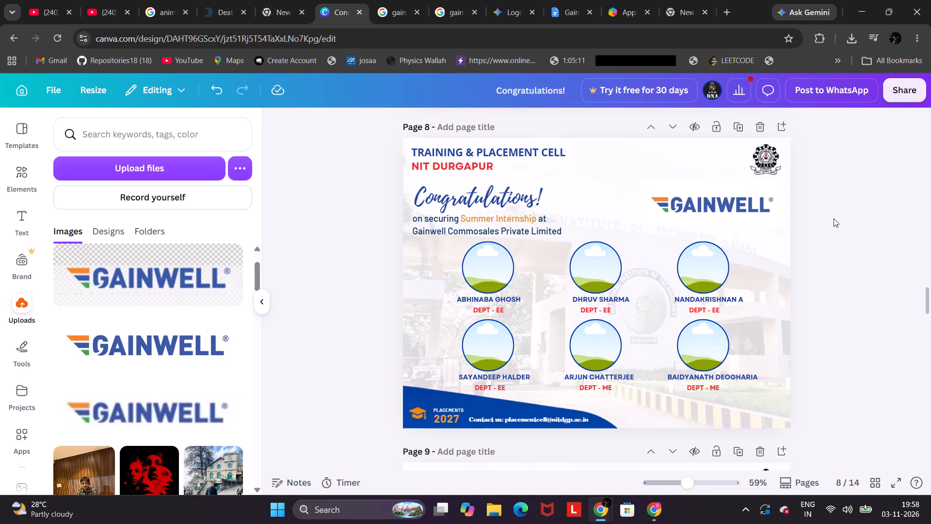
Copy the Gainwell logo from page 8 onto page 9 and delete the Salesforce logo there.
click(735, 217)
key(ctrl+c)
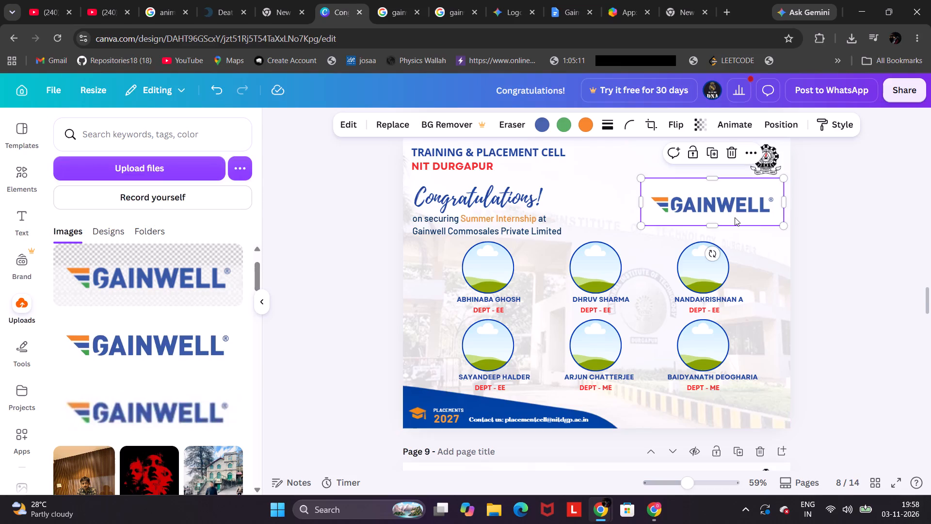
scroll(908, 251, down, 2)
click(755, 392)
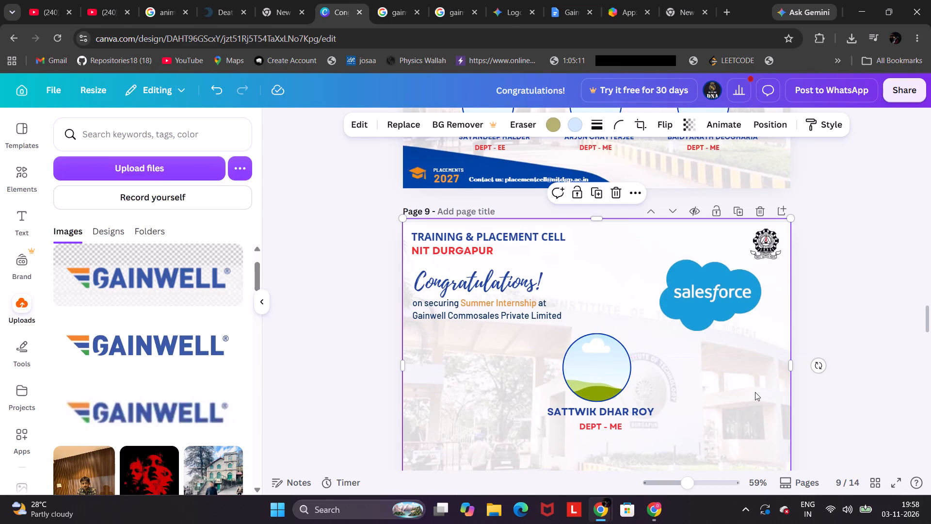
key(ctrl+v)
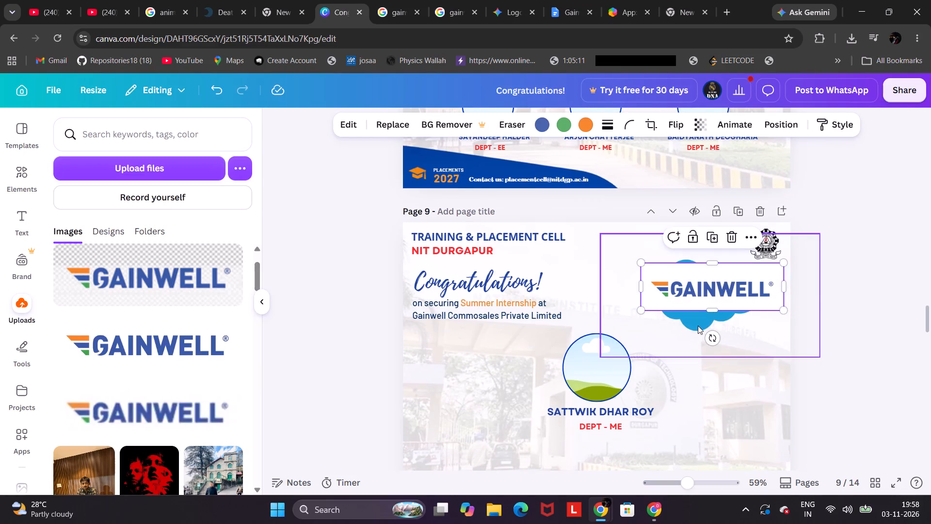
click(698, 326)
click(705, 328)
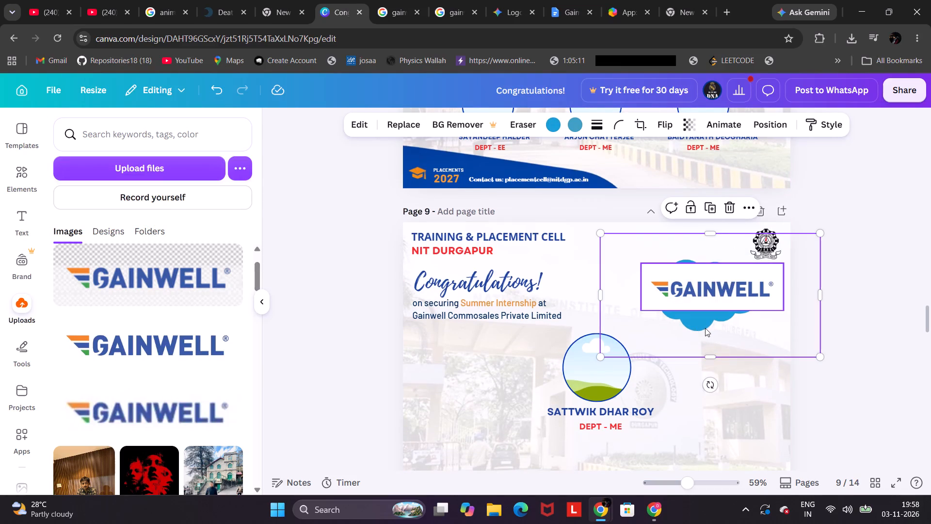
click(702, 327)
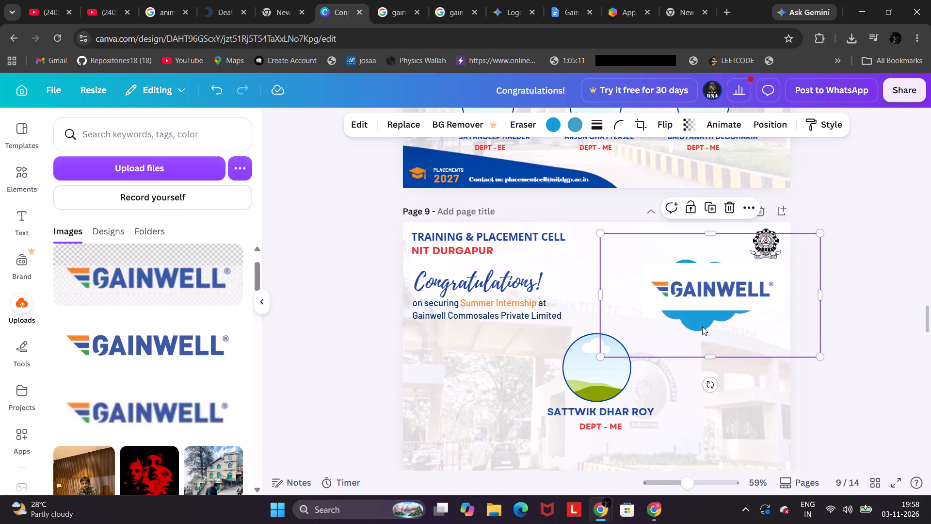
click(733, 206)
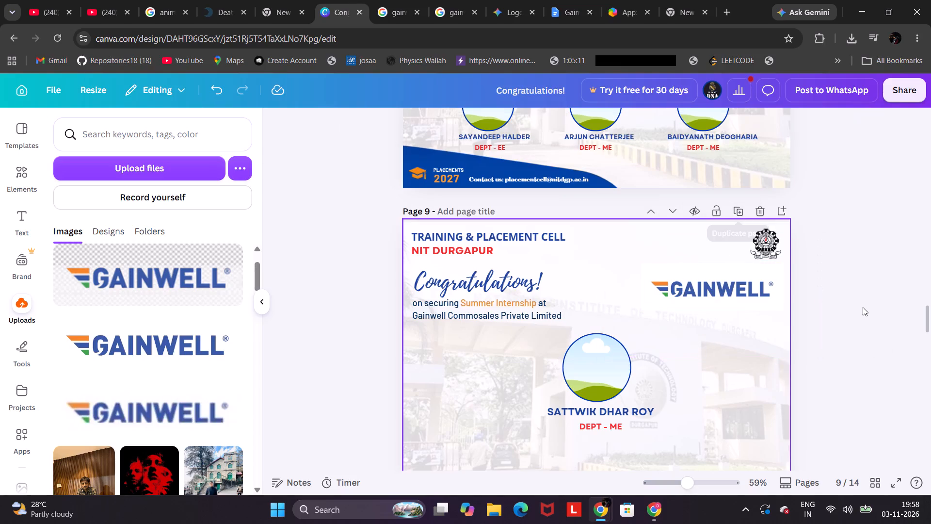
click(863, 307)
Look over the page 8 poster and arrange the Canva window side by side with the Summer Intern LinkedIn Post (Responses) spreadsheet.
scroll(863, 307, up, 2)
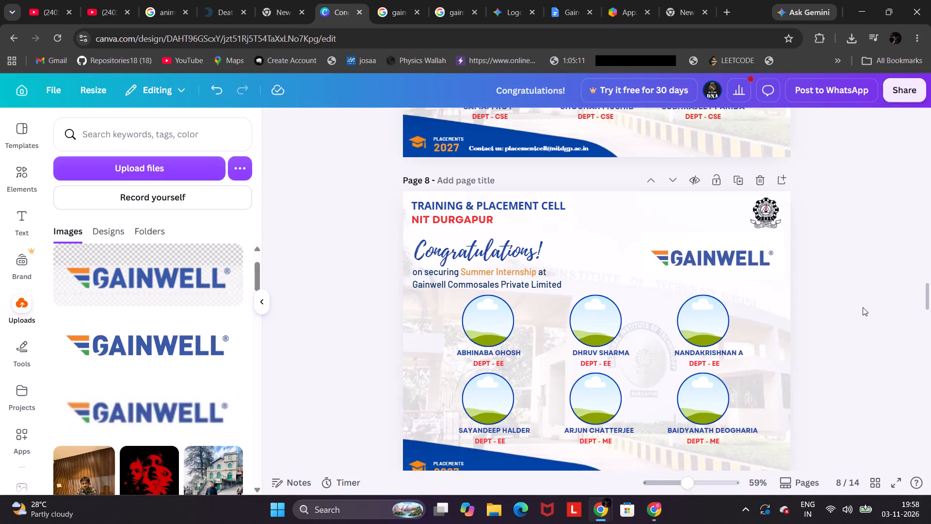
scroll(863, 307, up, 1)
scroll(863, 307, down, 1)
scroll(863, 307, up, 1)
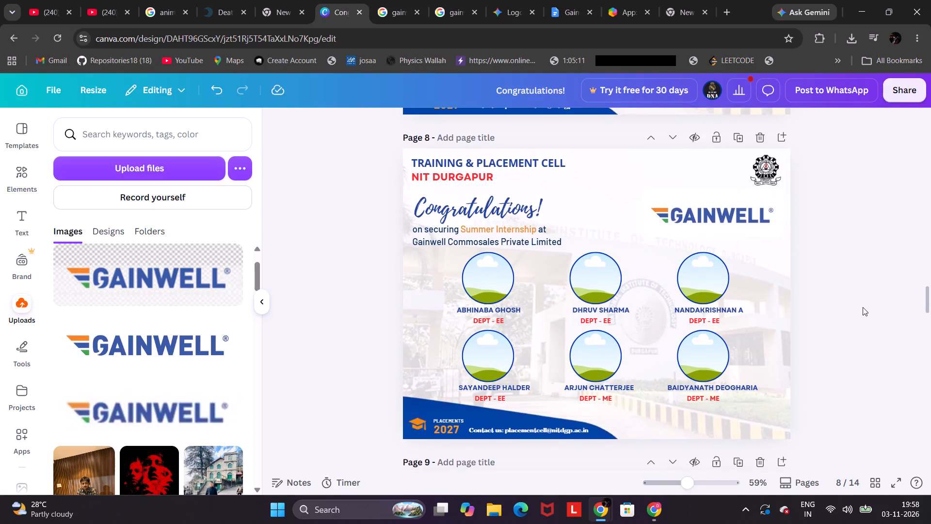
scroll(863, 307, down, 1)
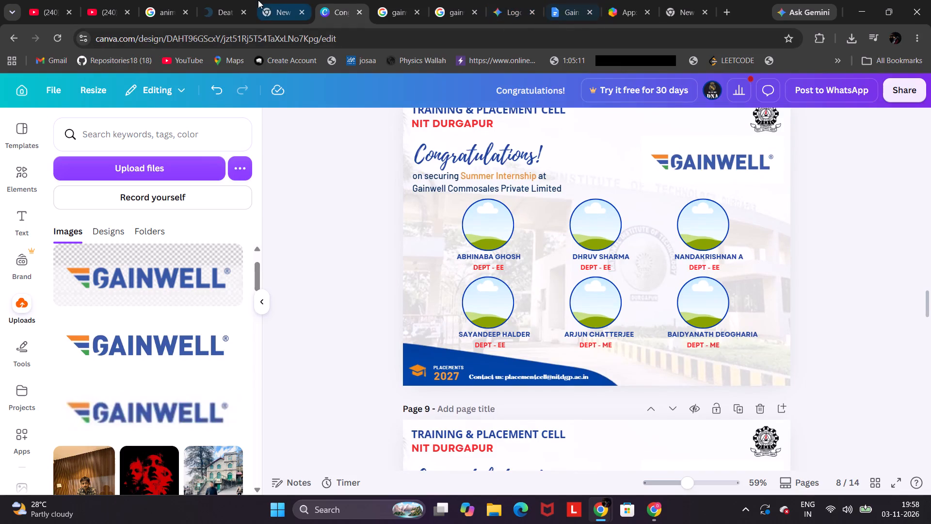
key(super+Right)
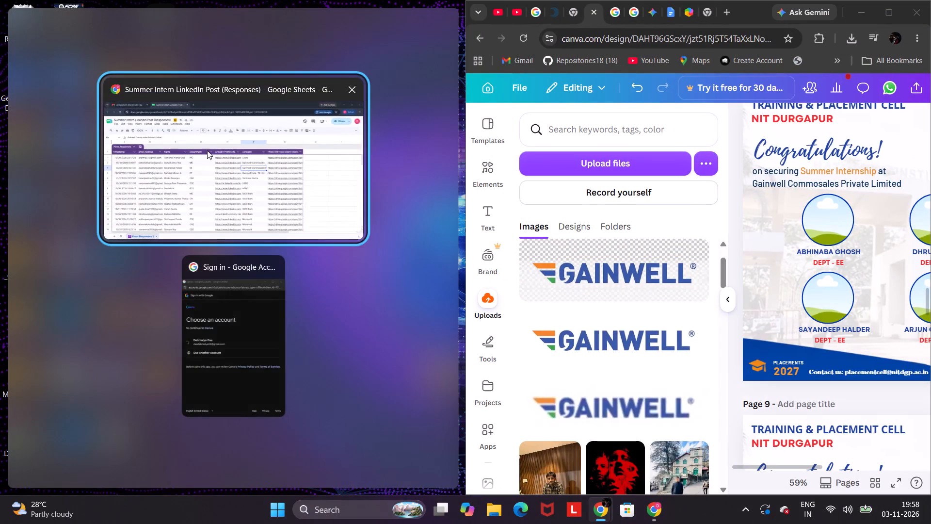
click(209, 153)
Request access to the Drive photo linked in row 3 of the responses sheet, including an Editor access request from its Drive page.
scroll(275, 265, left, 2)
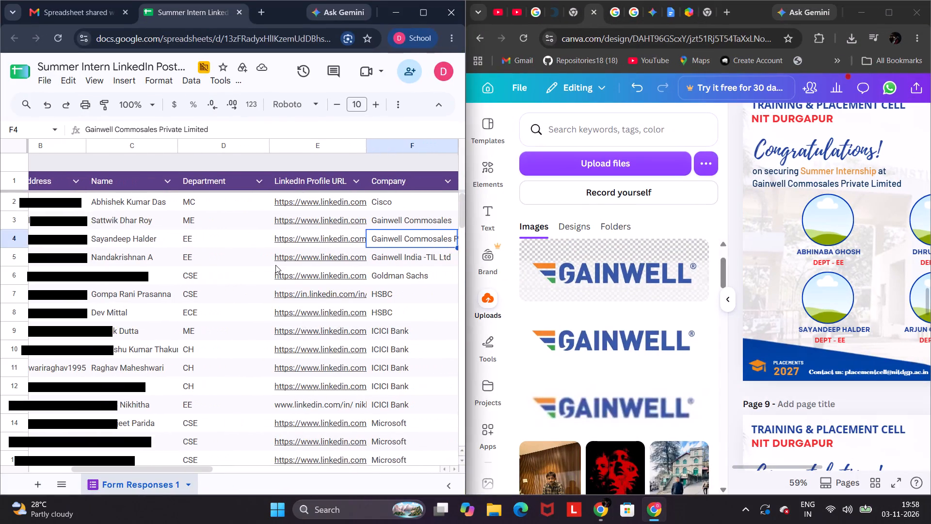
scroll(275, 265, left, 2)
scroll(275, 265, right, 2)
scroll(275, 265, left, 2)
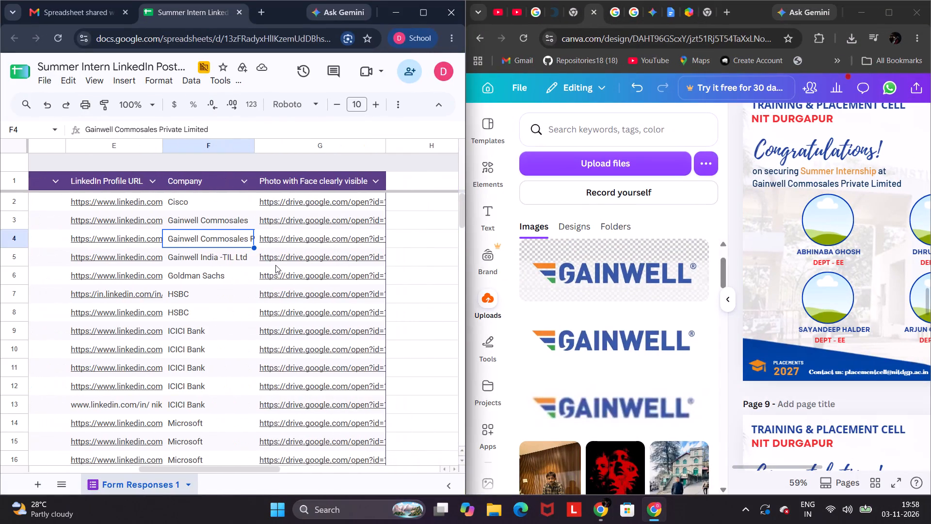
click(326, 229)
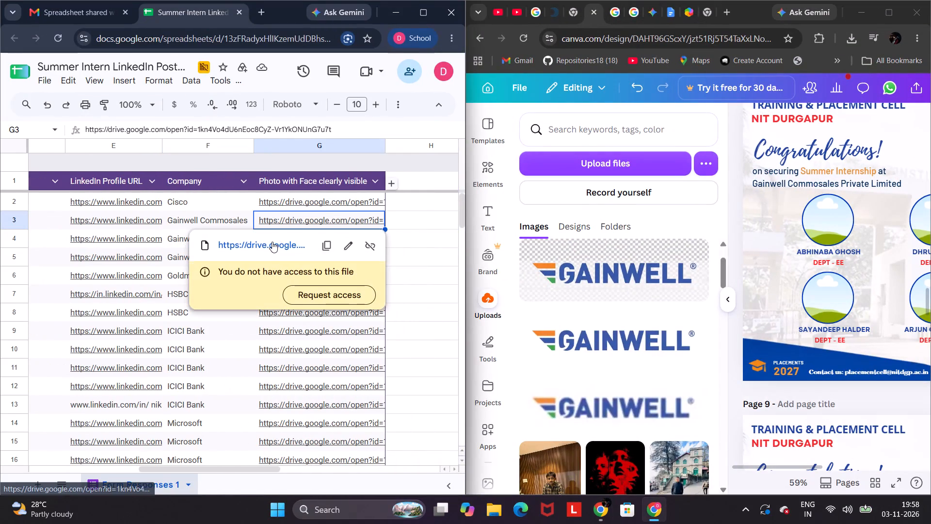
click(342, 299)
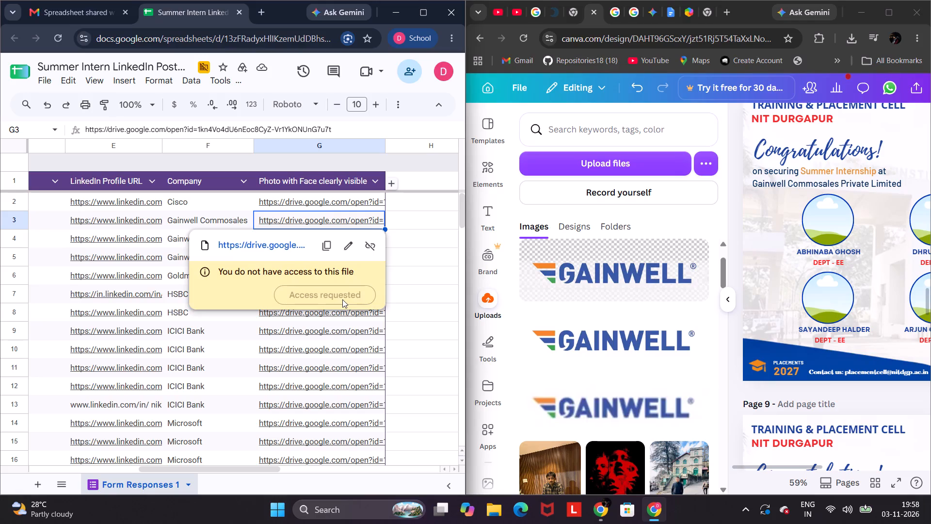
click(289, 248)
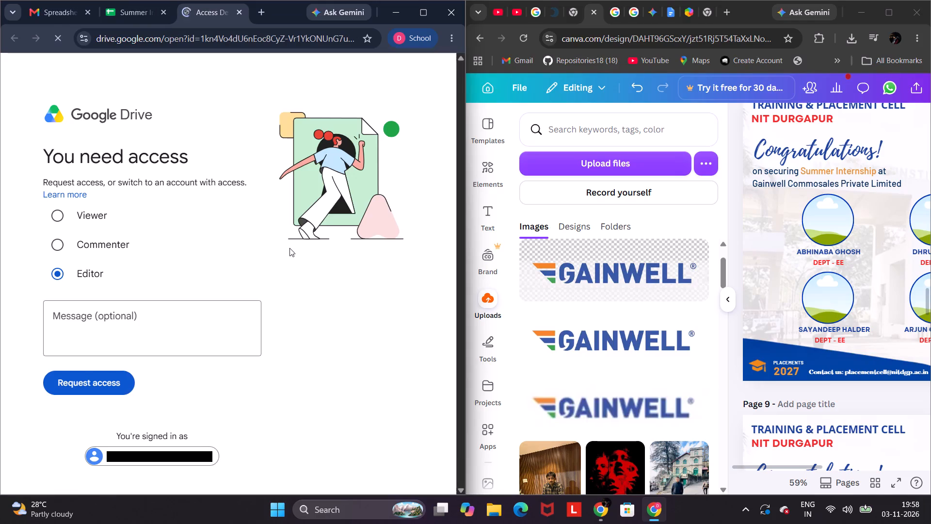
click(88, 393)
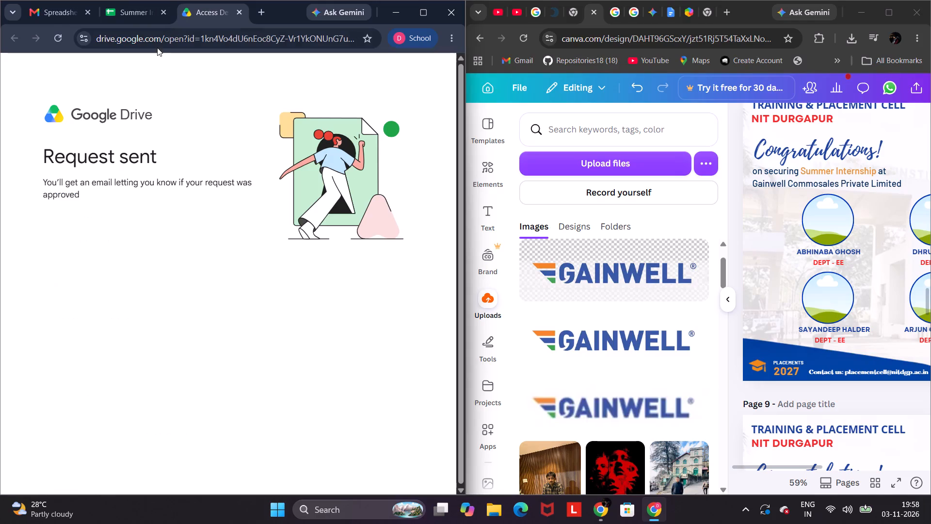
Return to the responses spreadsheet and look back at the name, email and department columns.
click(128, 8)
scroll(328, 240, right, 9)
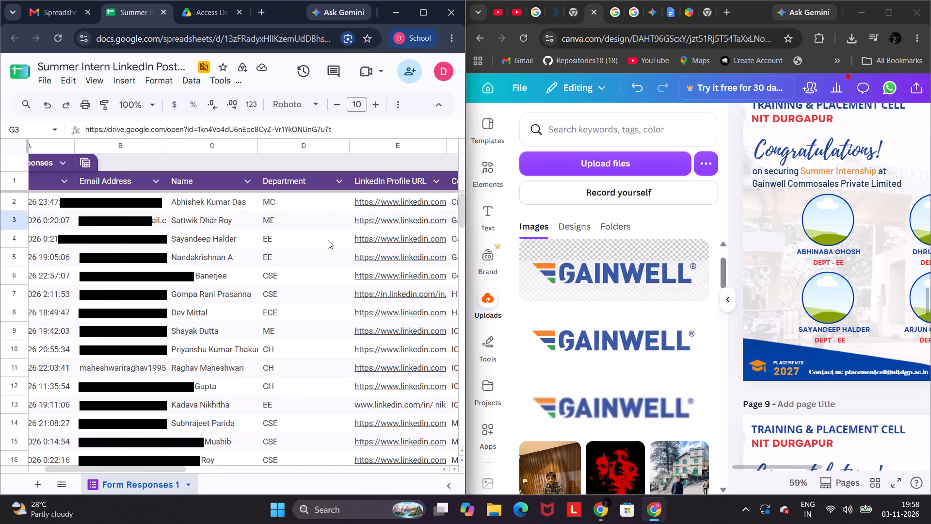
scroll(328, 240, up, 2)
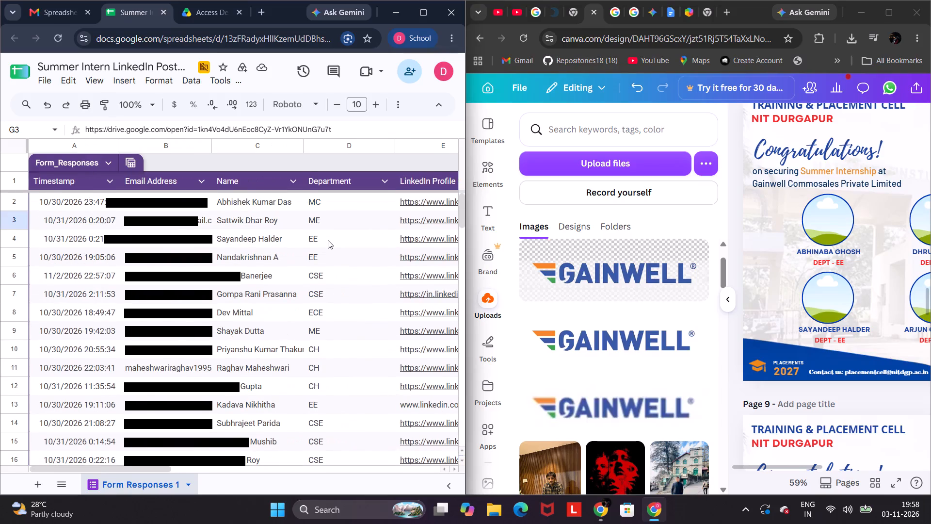
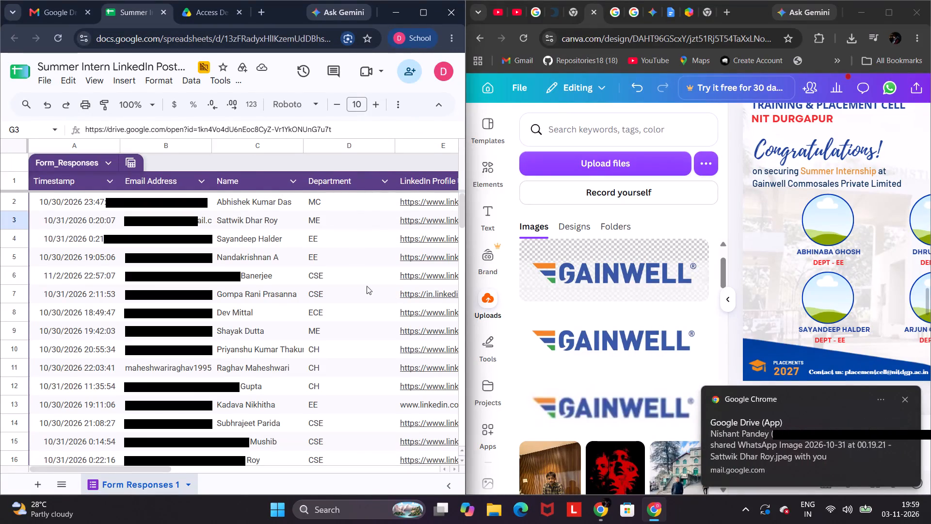
Open the Drive photo linked in the "Photo with Face clearly visible" column for the Gainwell Commosales student in row 3.
scroll(371, 215, left, 3)
ctrl+click(282, 213)
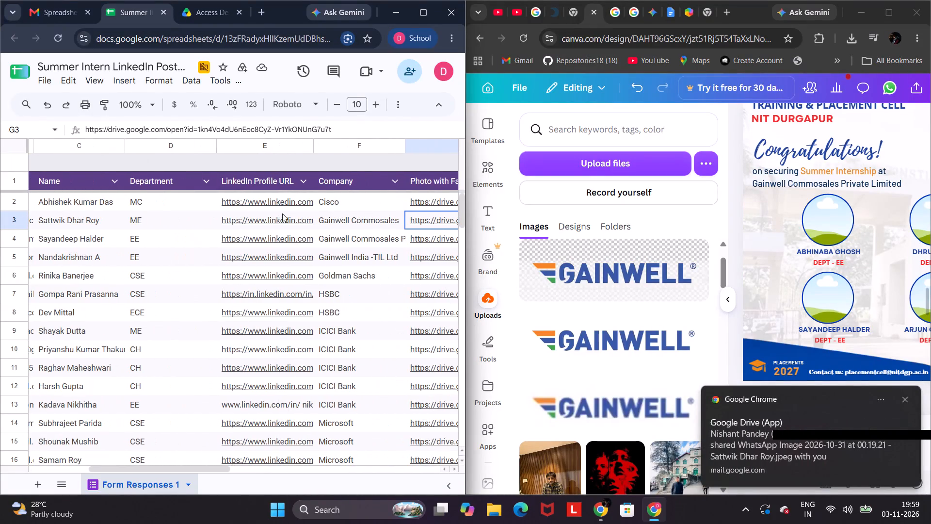
scroll(333, 239, left, 1)
click(337, 311)
scroll(337, 311, left, 1)
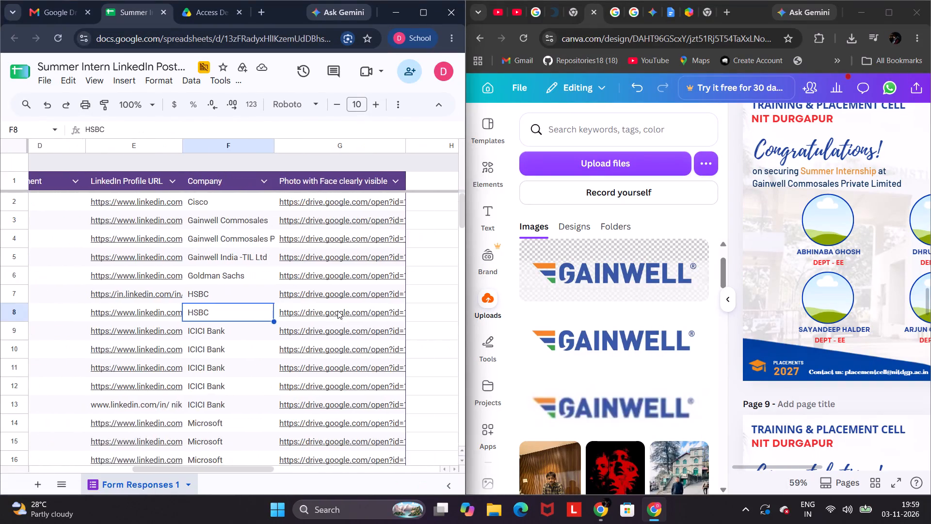
ctrl+click(341, 212)
click(421, 260)
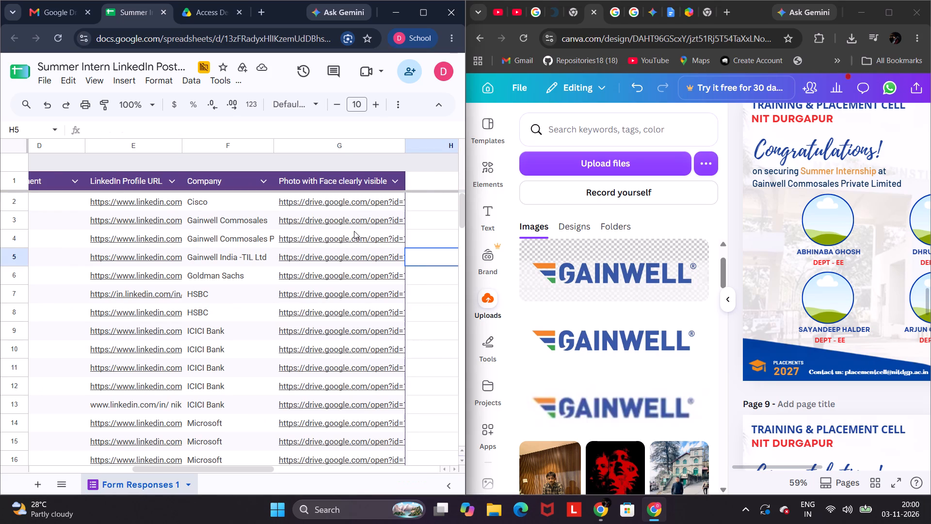
ctrl+click(354, 221)
ctrl+click(293, 246)
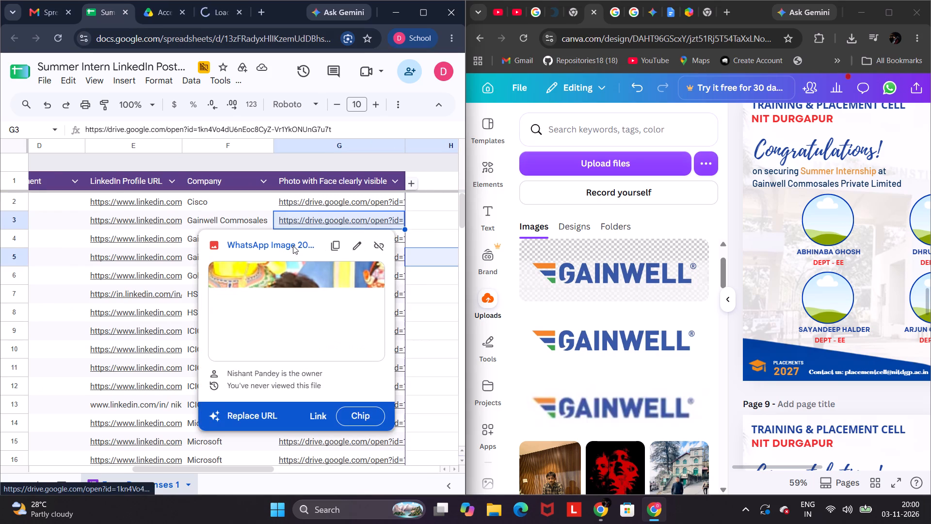
click(424, 359)
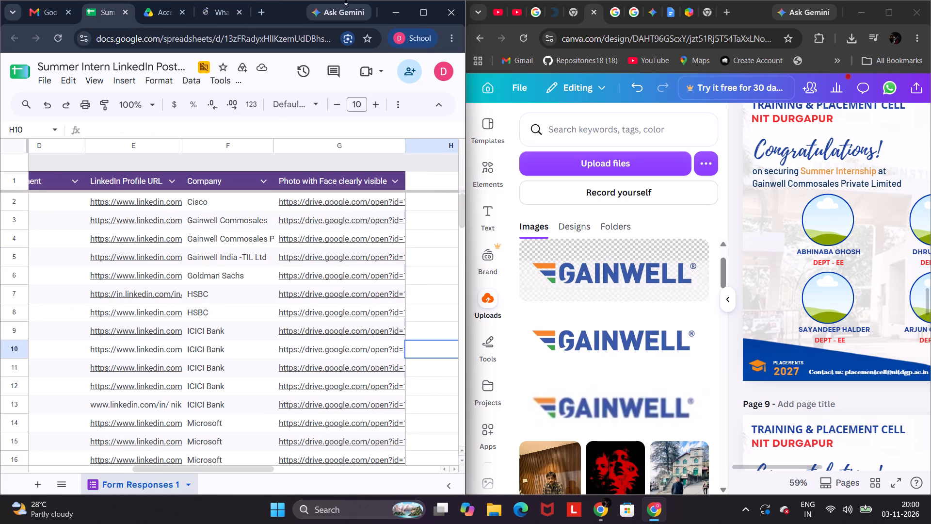
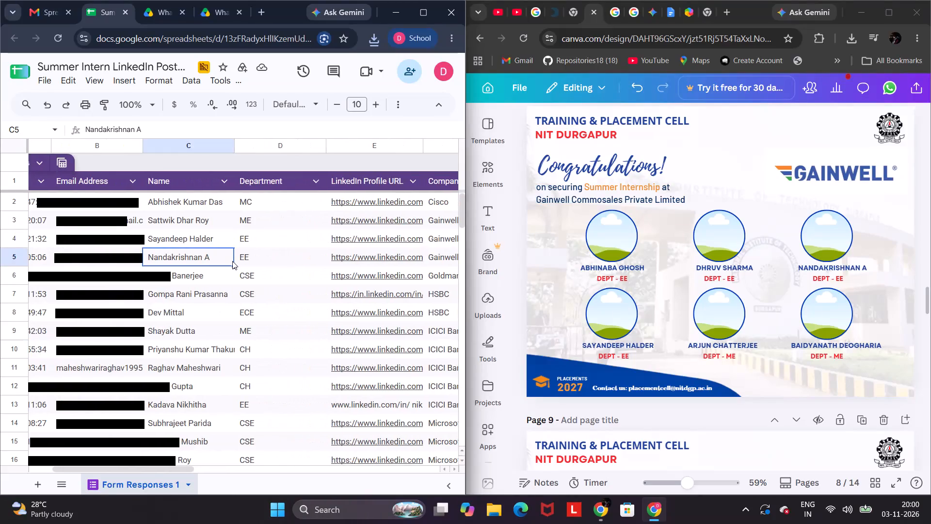
Open the Drive photo linked in row 5 of the responses sheet and request Editor access to it.
scroll(232, 261, left, 3)
click(333, 256)
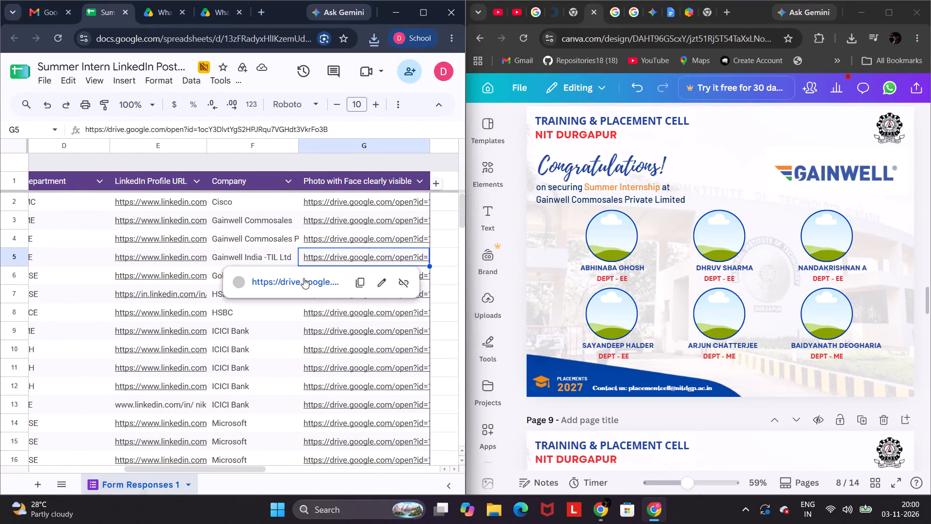
click(303, 279)
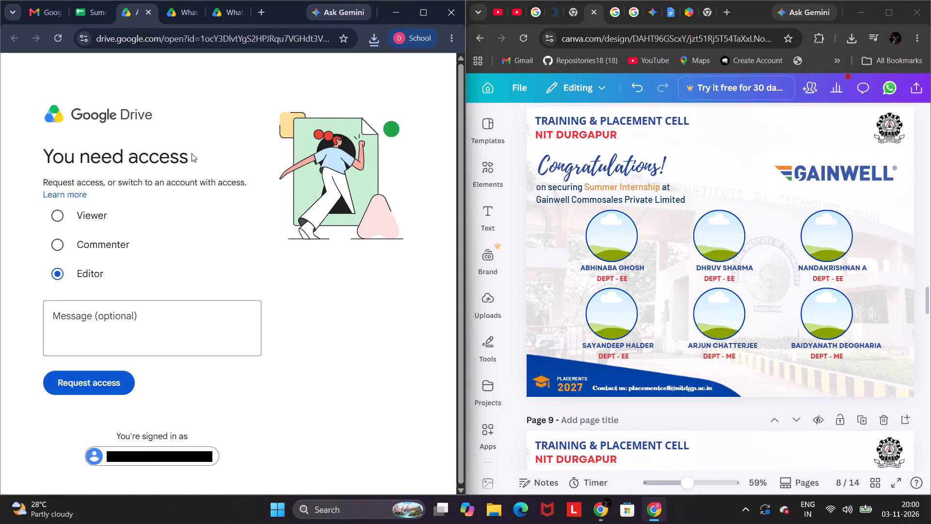
click(96, 380)
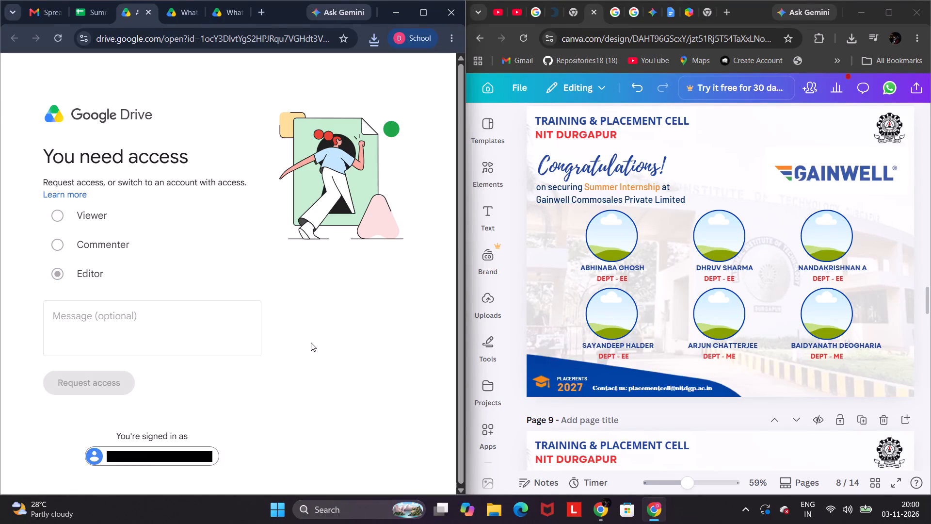
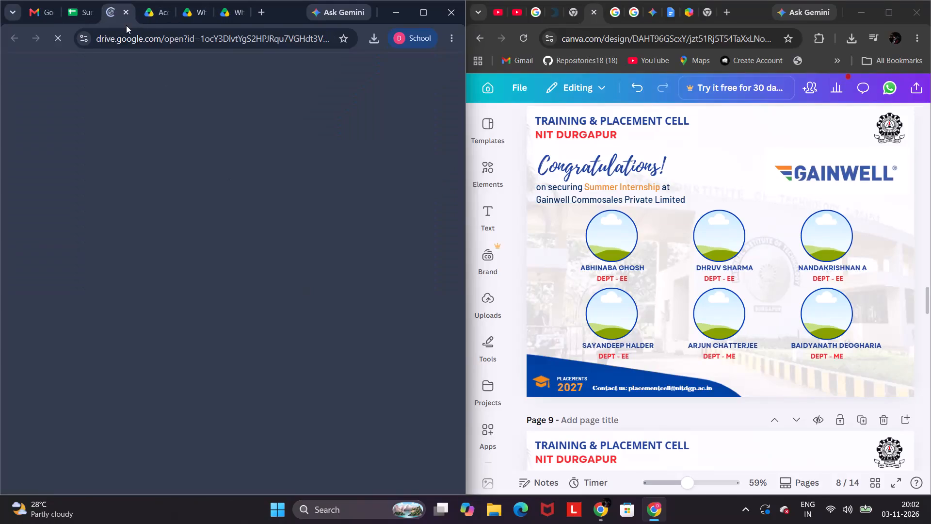
Return to the form responses sheet and check the name, department and company columns of the Gainwell entries.
click(85, 8)
scroll(396, 231, right, 1)
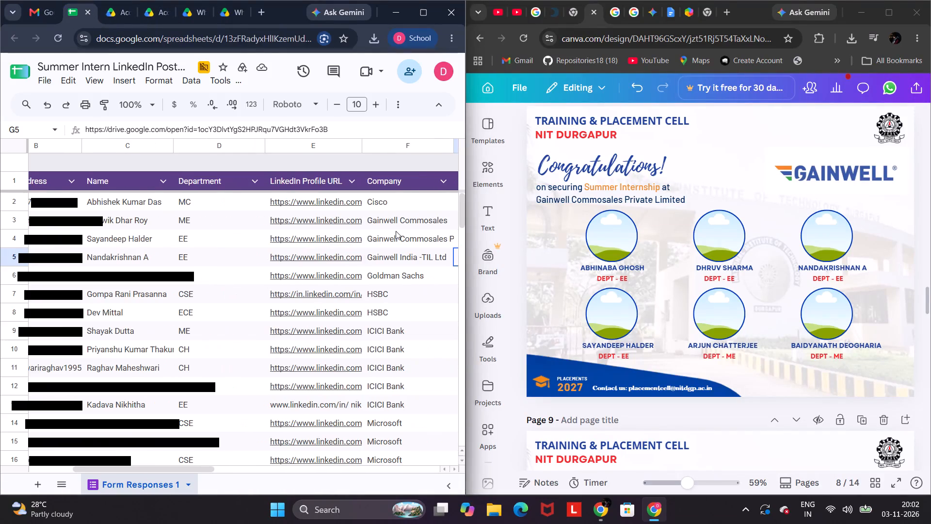
scroll(396, 231, right, 3)
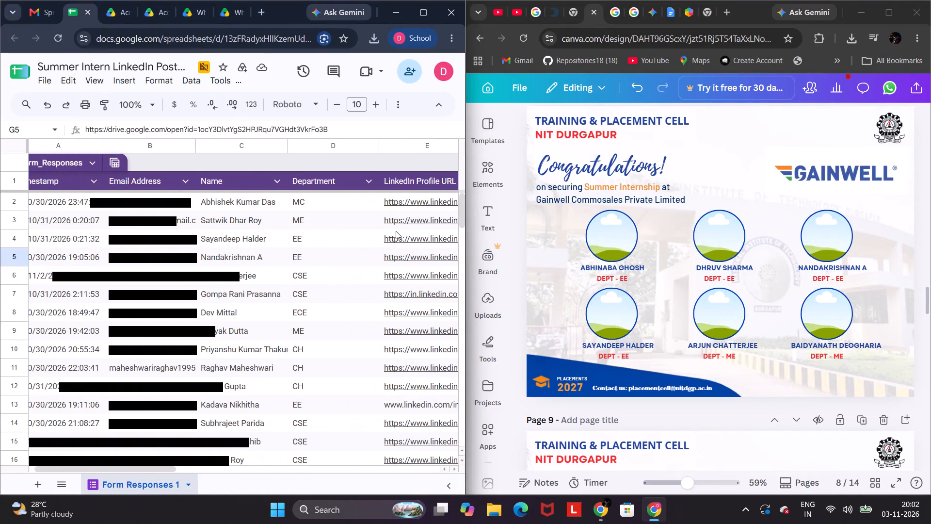
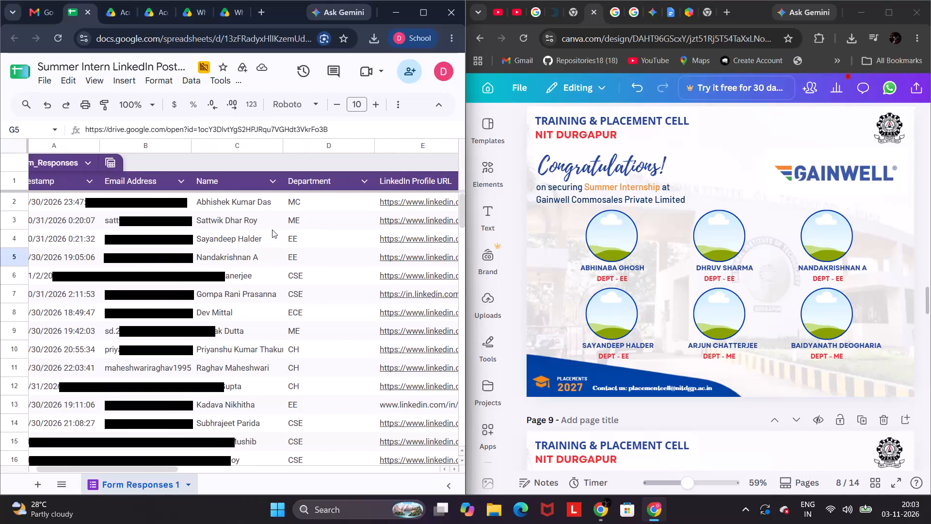
Review the company and photo link columns of the Gainwell entries, poster page 8, and the sheet's outside-organization notice.
scroll(272, 229, left, 2)
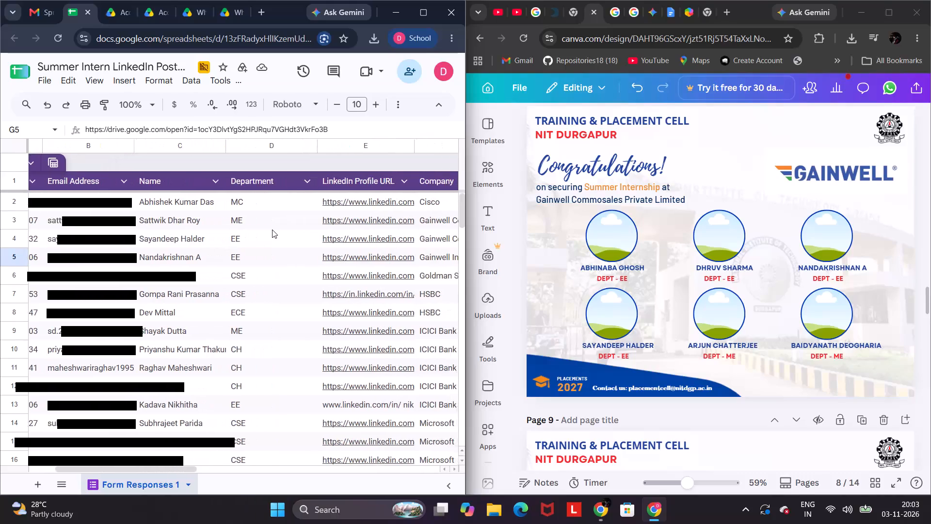
scroll(272, 229, left, 2)
scroll(532, 275, left, 1)
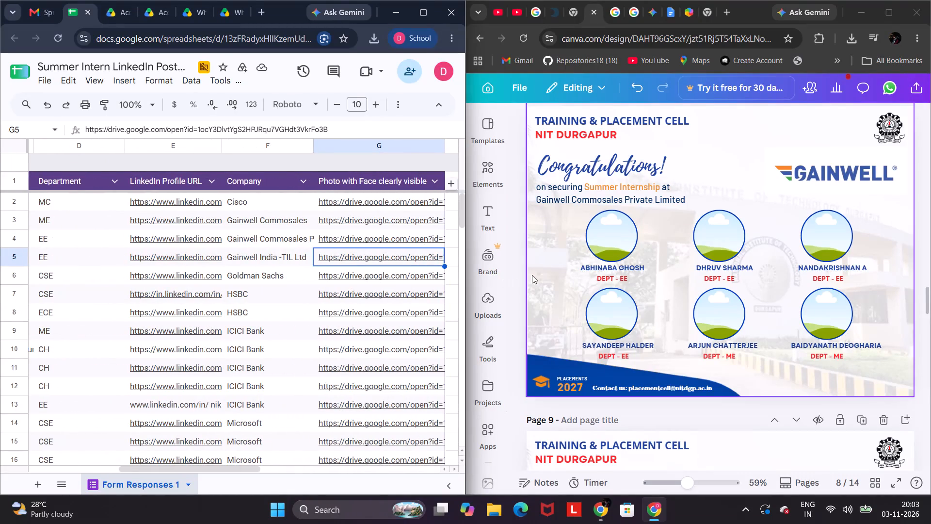
scroll(579, 178, left, 1)
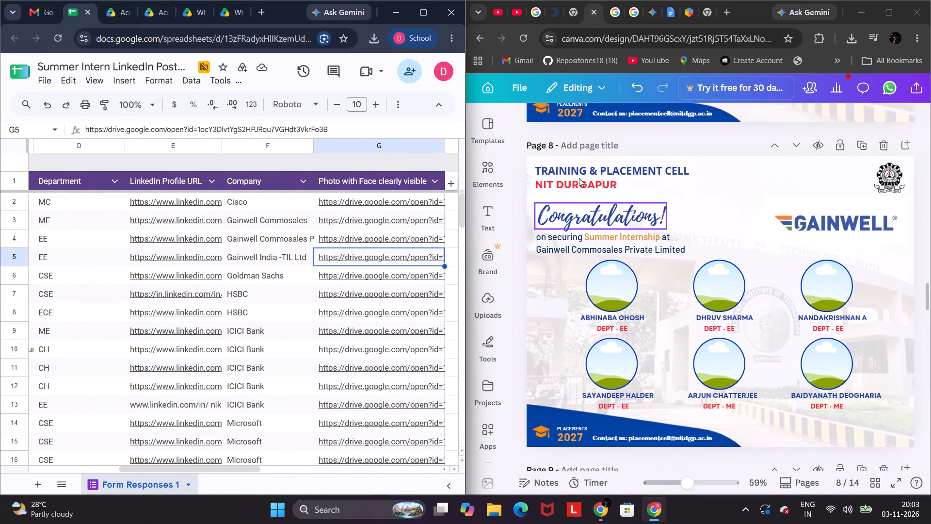
scroll(722, 257, down, 1)
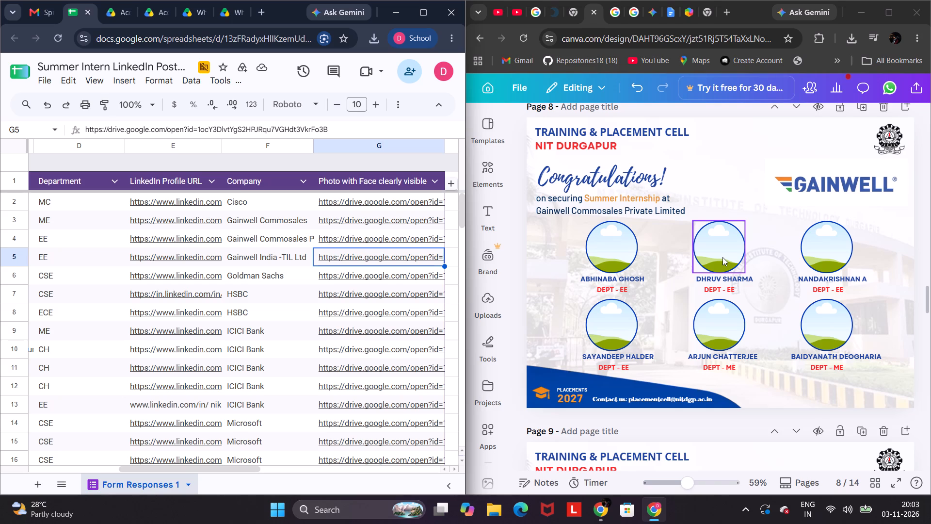
click(204, 67)
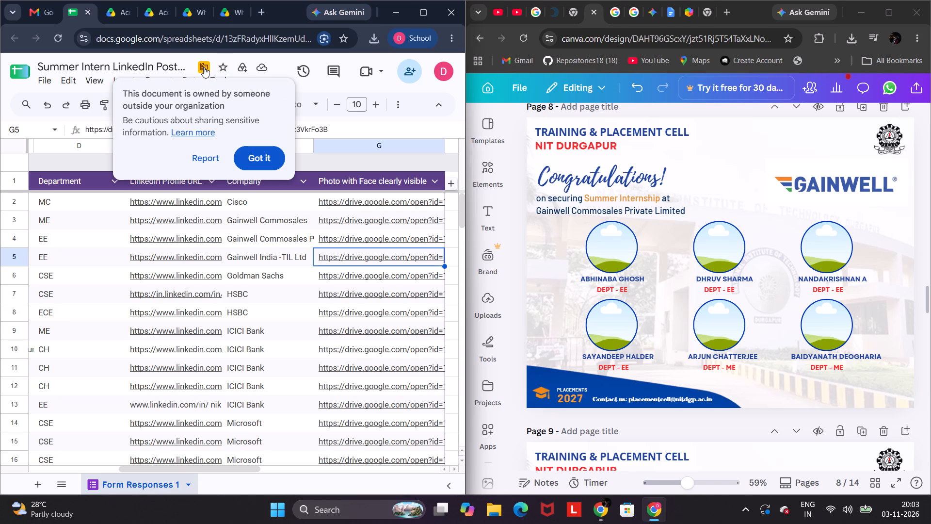
click(250, 154)
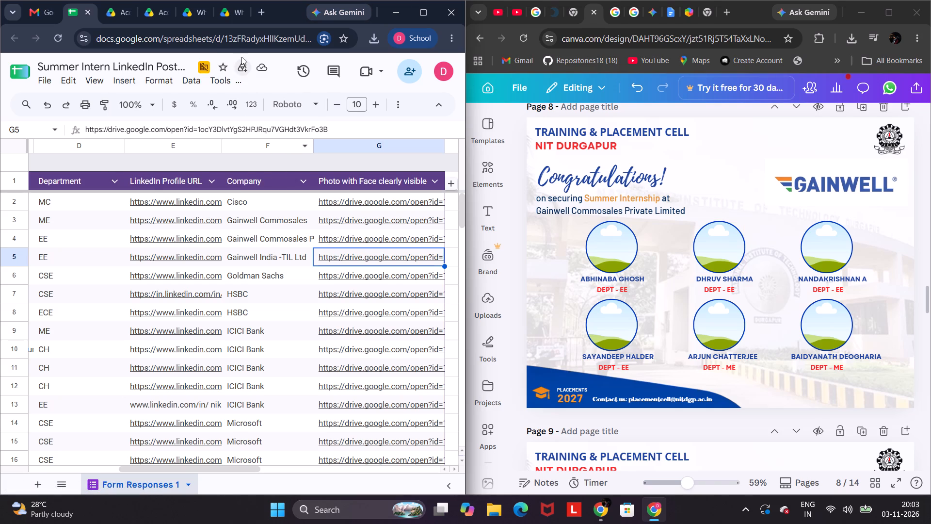
scroll(343, 262, left, 3)
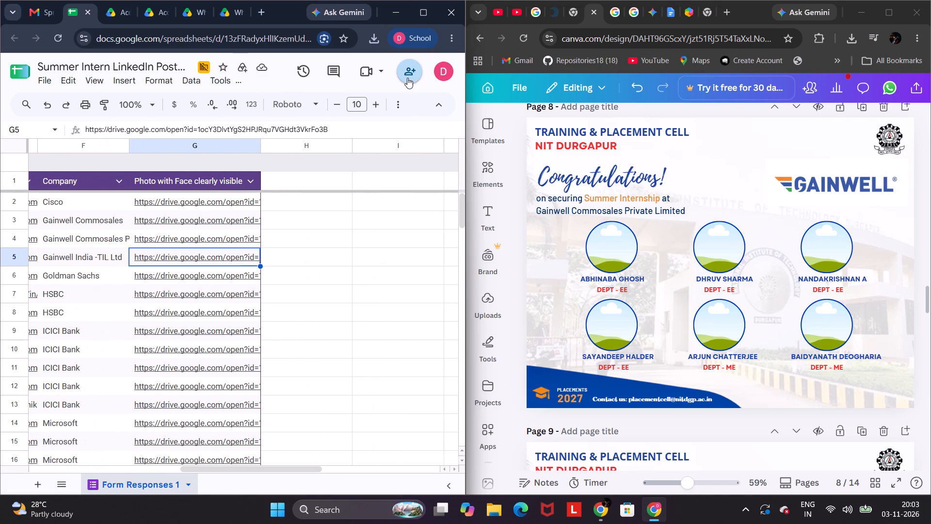
Set the general access of the form responses spreadsheet to Anyone with the link.
click(407, 76)
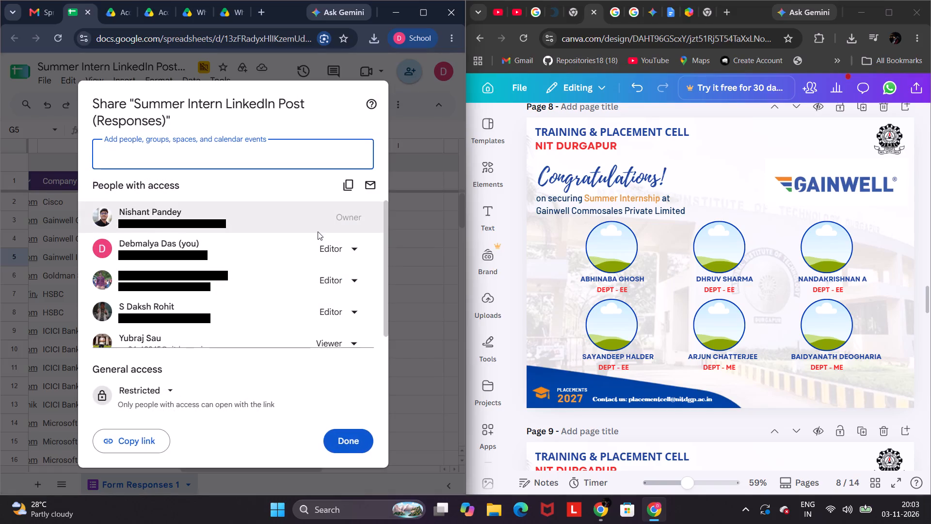
scroll(318, 231, down, 2)
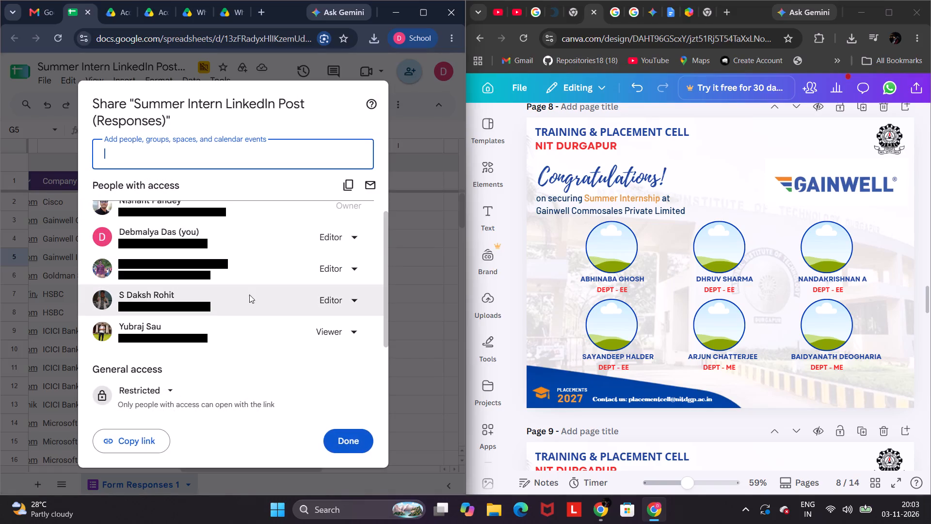
click(127, 383)
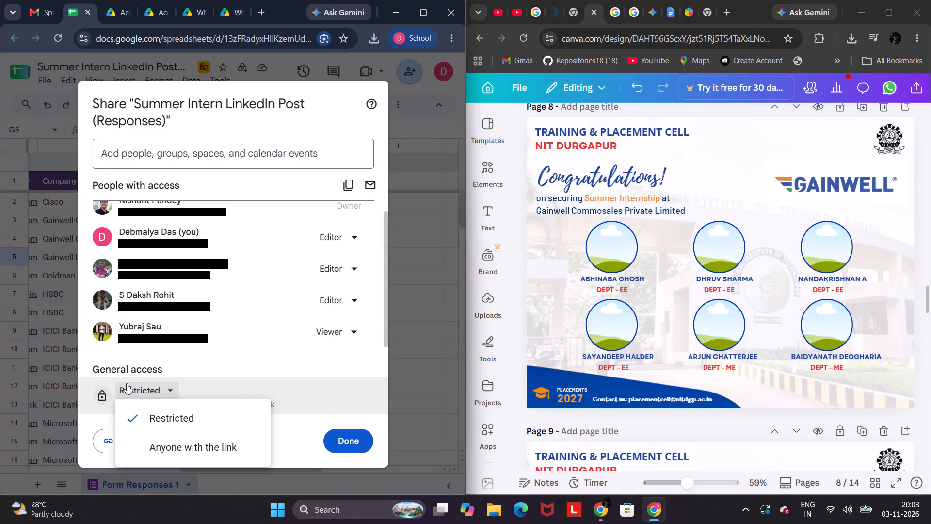
click(189, 450)
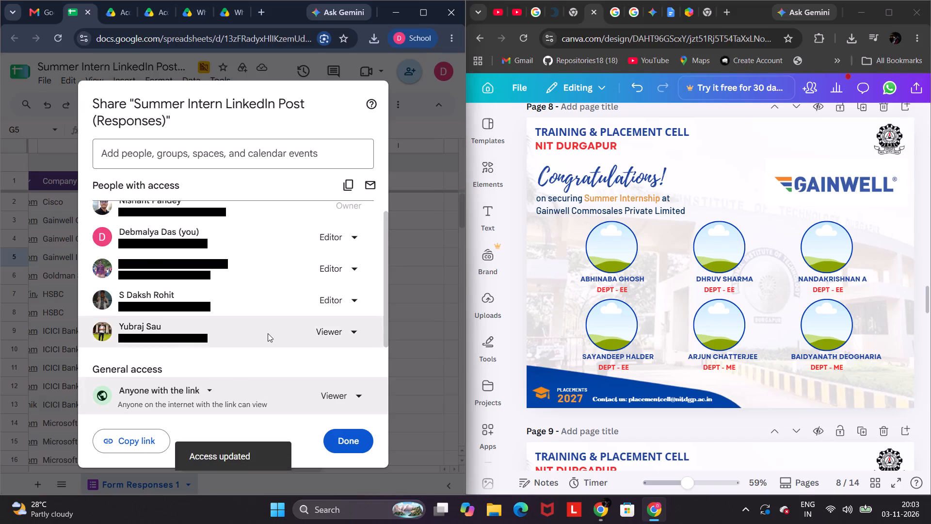
scroll(268, 333, up, 1)
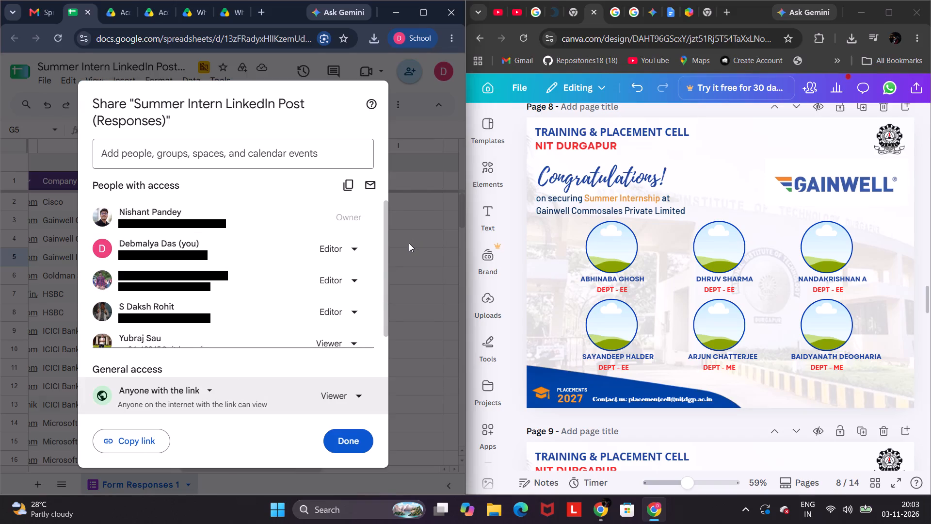
click(409, 243)
Remove the hyperlink from the student photo URL in cell G5 of the Gainwell India row.
scroll(177, 276, right, 3)
scroll(177, 276, left, 1)
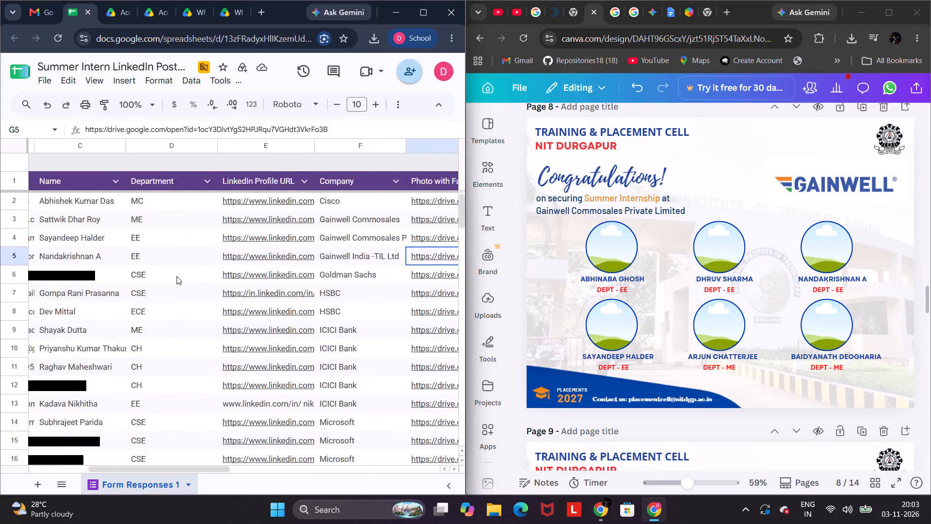
scroll(177, 276, left, 1)
ctrl+click(322, 247)
click(319, 254)
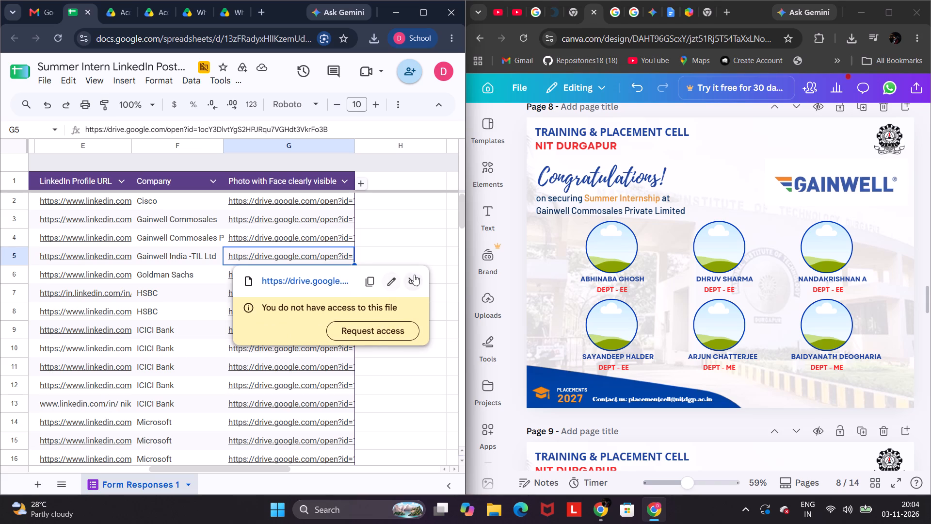
click(414, 277)
Inspect the photo URL text in cell G5 and the link details of the photo in cell G4.
click(326, 261)
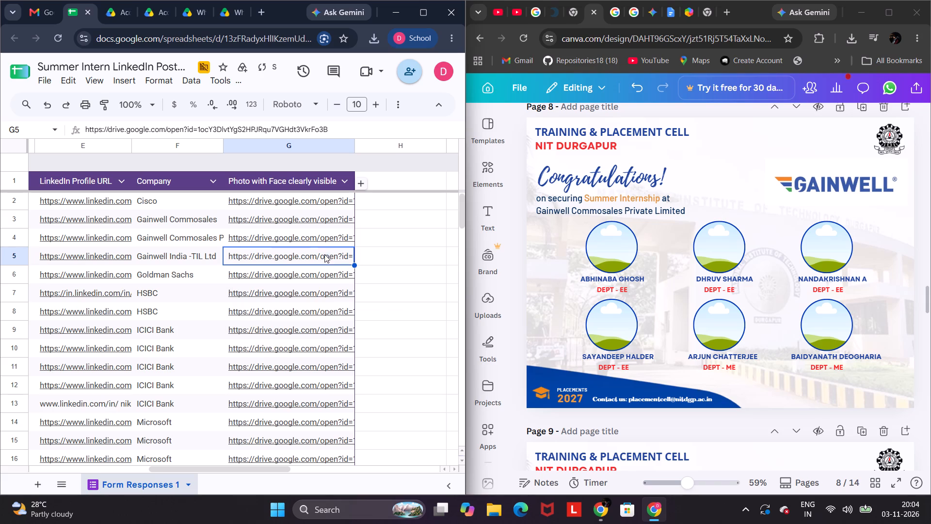
ctrl+click(324, 254)
ctrl+click(262, 262)
double_click(262, 262)
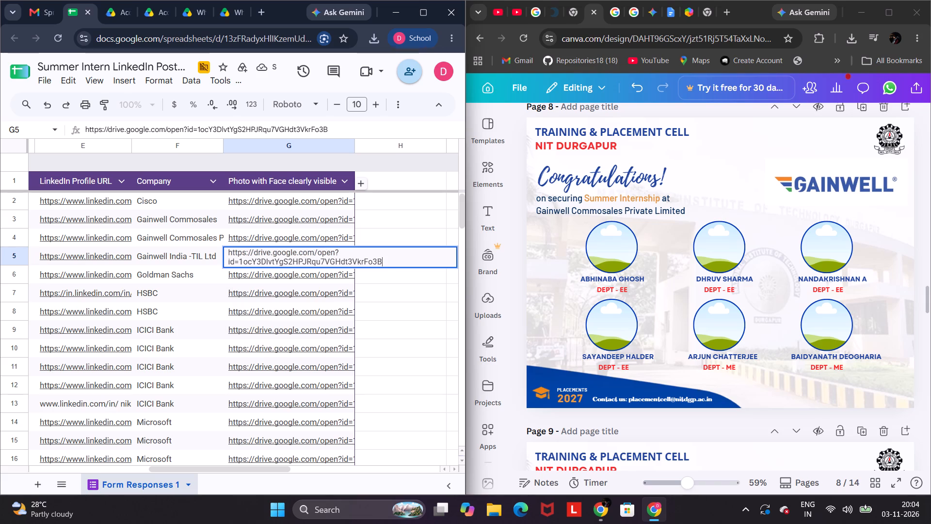
double_click(276, 261)
click(382, 259)
drag(383, 261, 229, 243)
click(248, 275)
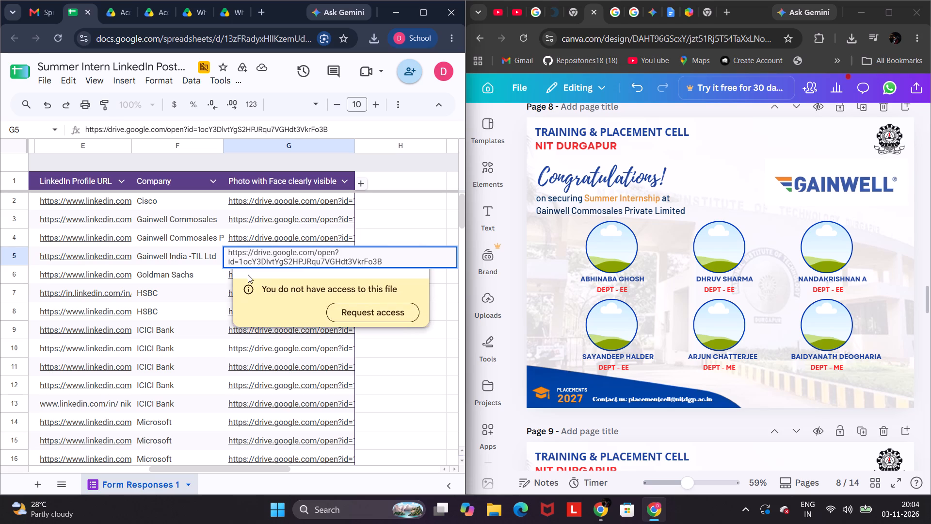
click(415, 402)
click(297, 248)
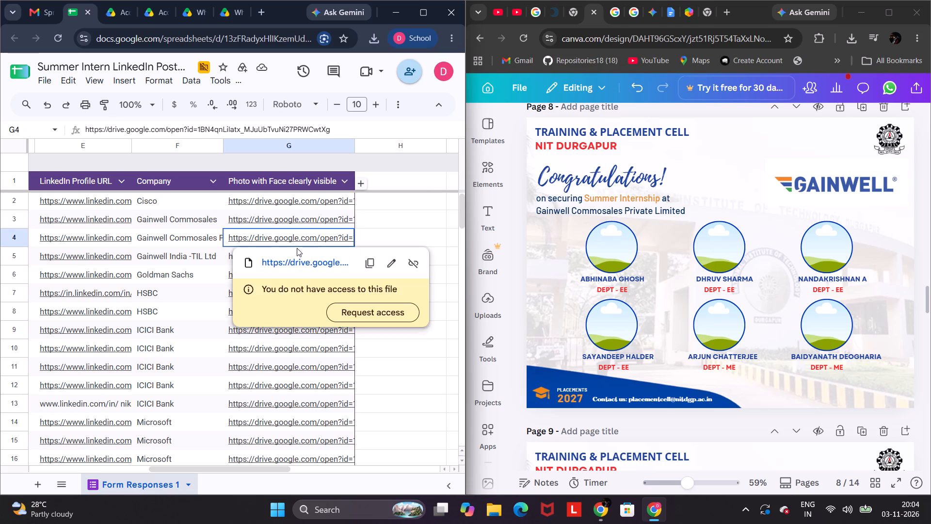
click(212, 291)
click(386, 297)
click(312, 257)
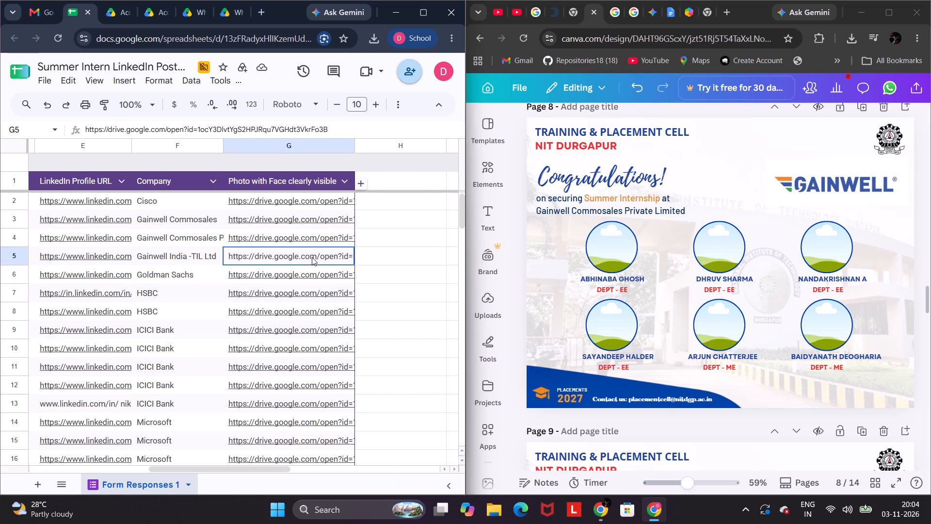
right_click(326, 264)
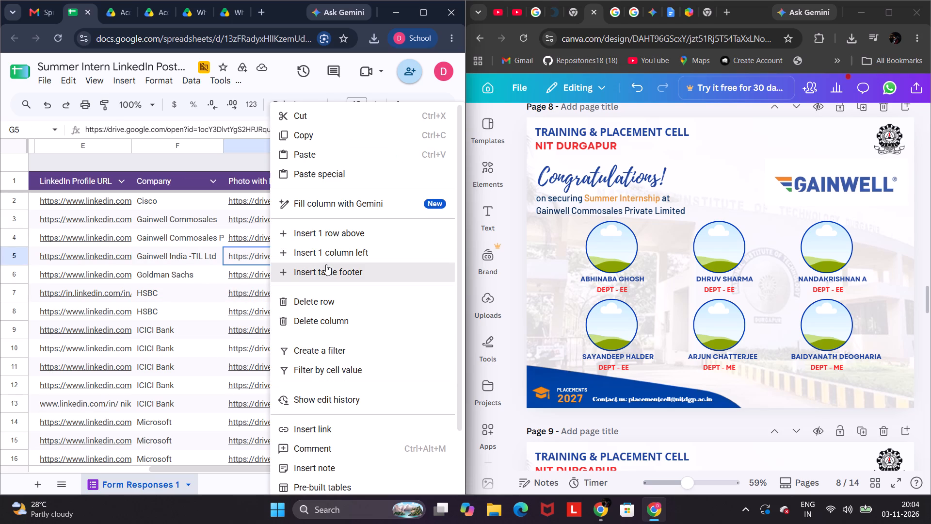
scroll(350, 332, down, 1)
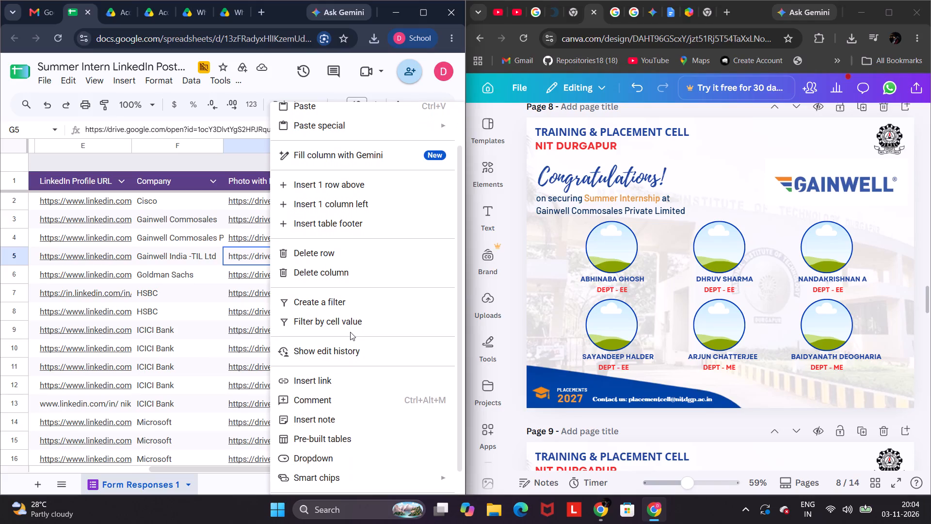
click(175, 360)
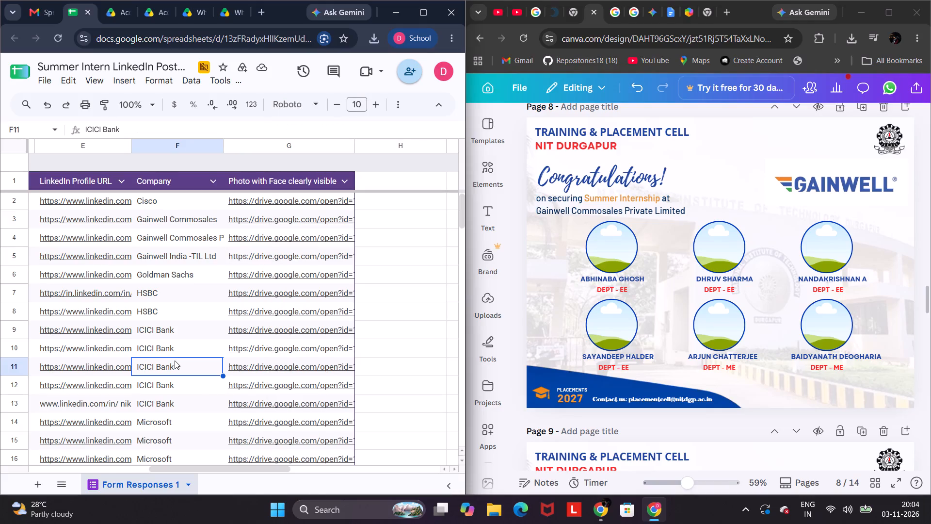
Compare the names and departments on Gainwell poster pages 8 and 9 with the form responses.
scroll(273, 282, right, 4)
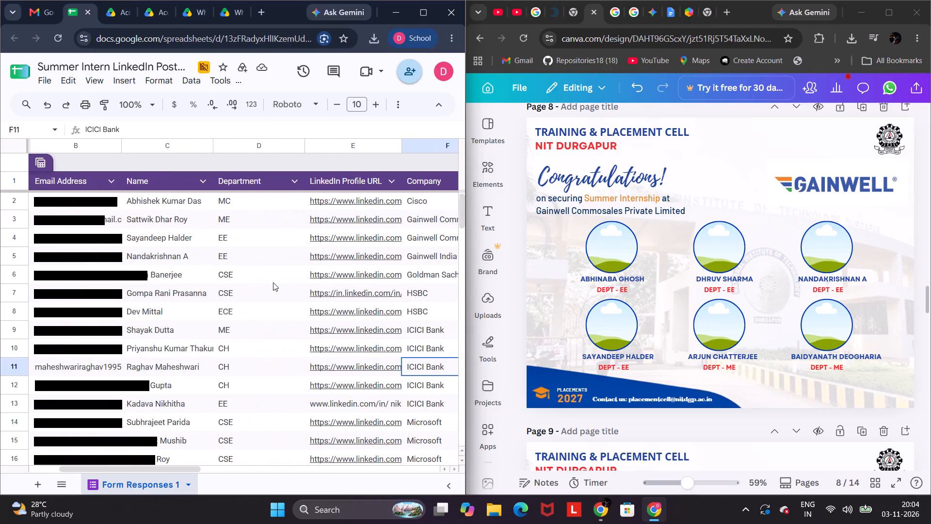
scroll(273, 282, right, 1)
scroll(630, 299, down, 4)
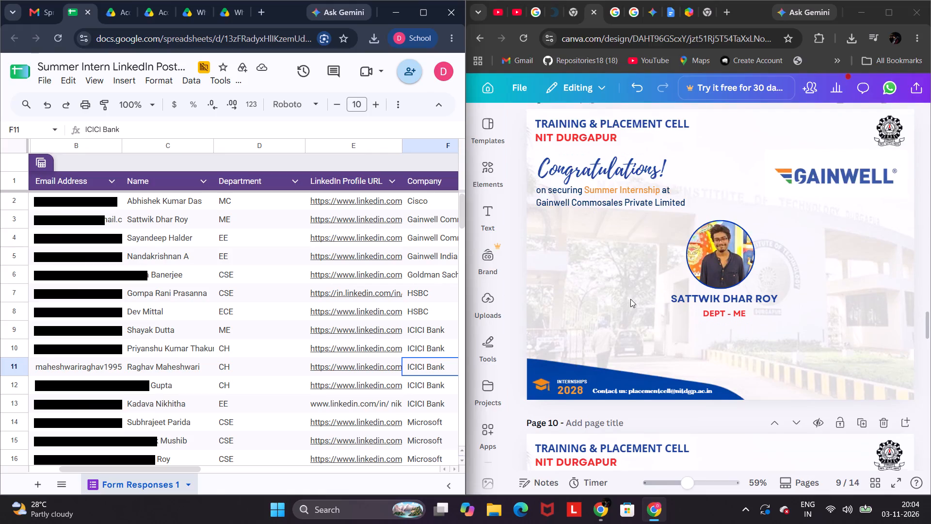
scroll(630, 299, down, 1)
scroll(653, 282, up, 1)
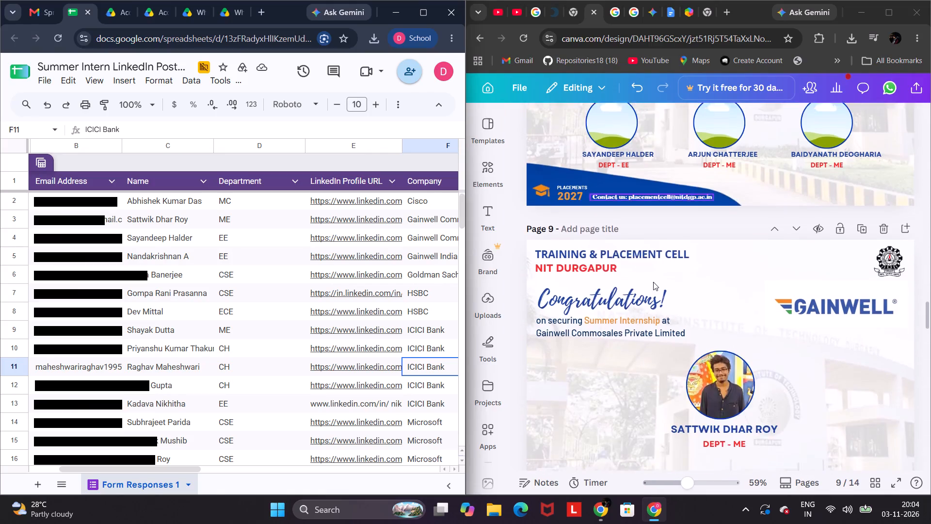
scroll(653, 282, up, 1)
scroll(653, 282, down, 3)
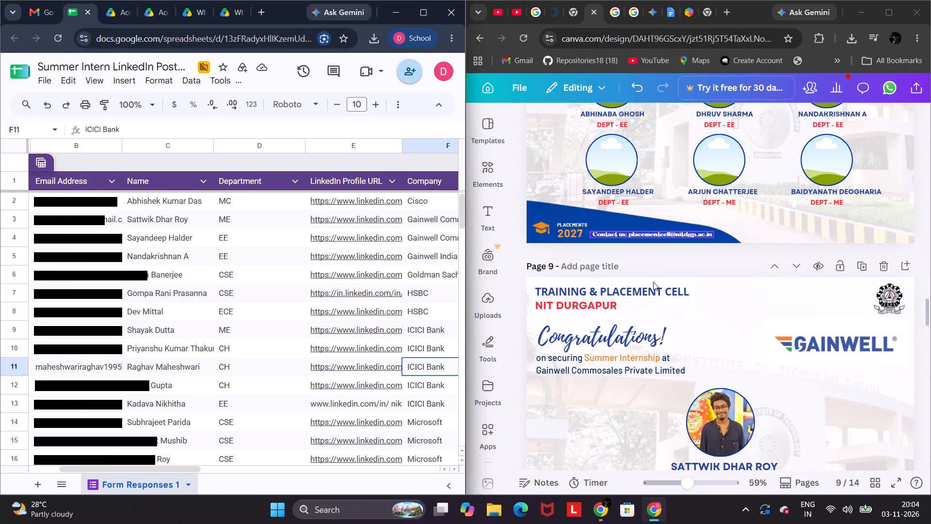
scroll(653, 282, down, 2)
scroll(653, 282, up, 3)
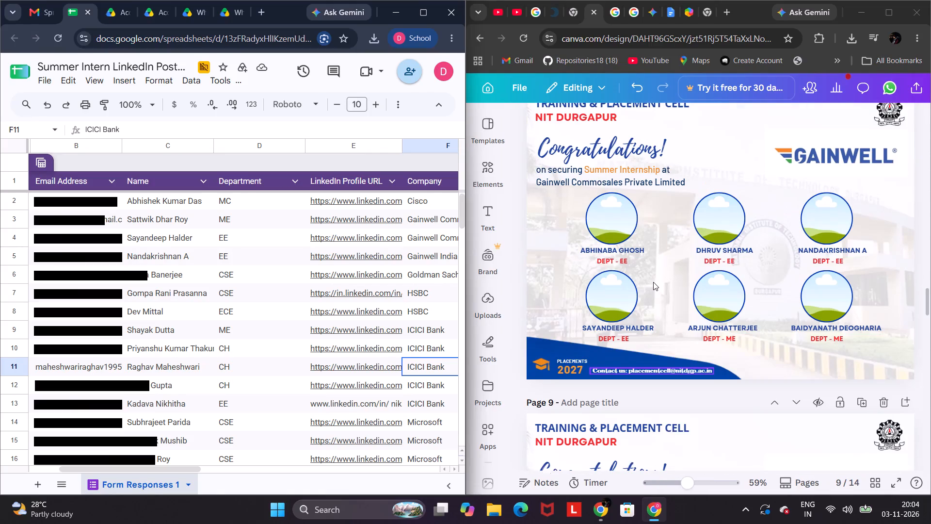
scroll(653, 282, up, 1)
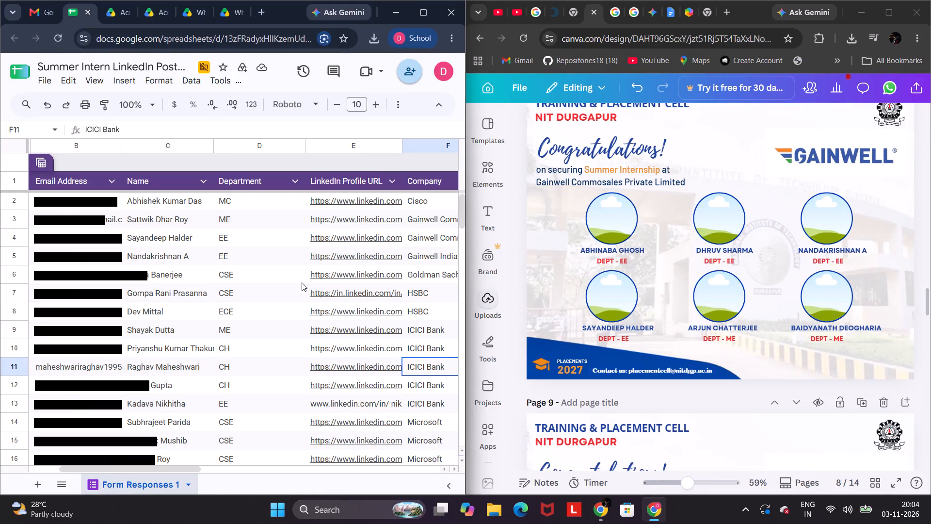
scroll(370, 282, up, 1)
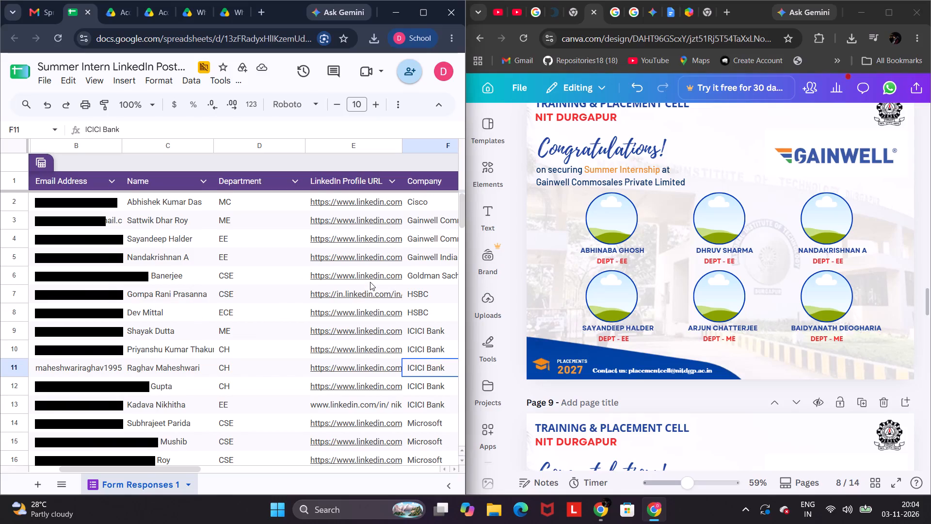
scroll(370, 282, up, 1)
Check the LinkedIn profile link in row 5 and the photo link in cell G4 of the Gainwell entries.
click(373, 222)
click(363, 282)
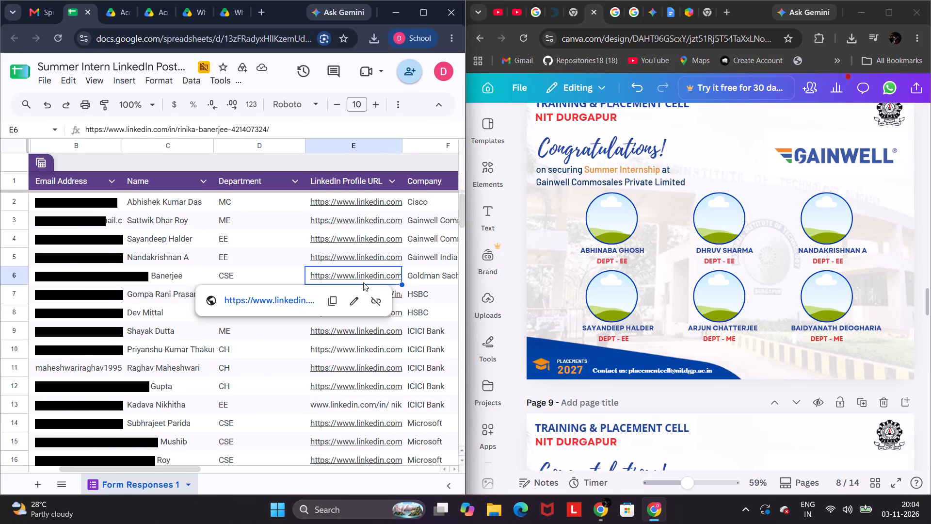
click(360, 256)
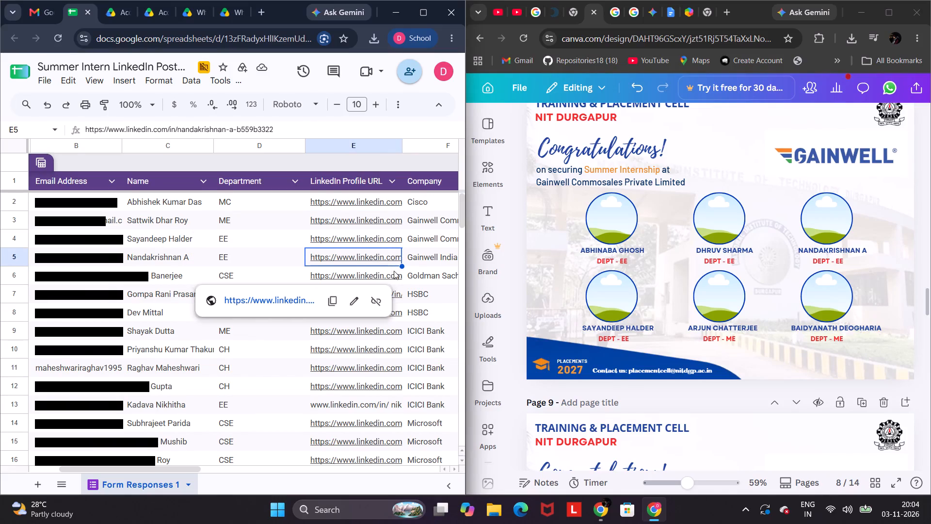
click(355, 262)
scroll(377, 259, left, 1)
right_click(377, 259)
scroll(377, 259, left, 1)
click(214, 257)
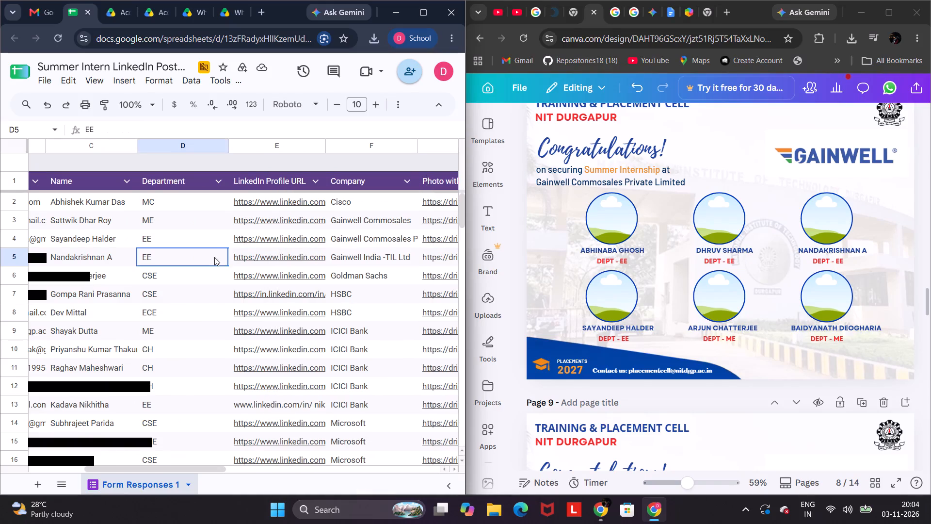
scroll(214, 257, left, 1)
click(396, 237)
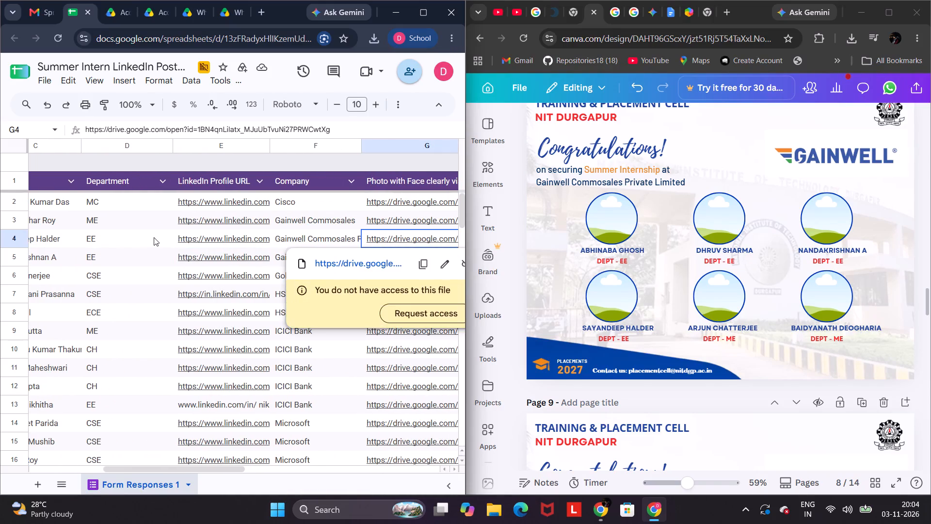
scroll(154, 237, right, 6)
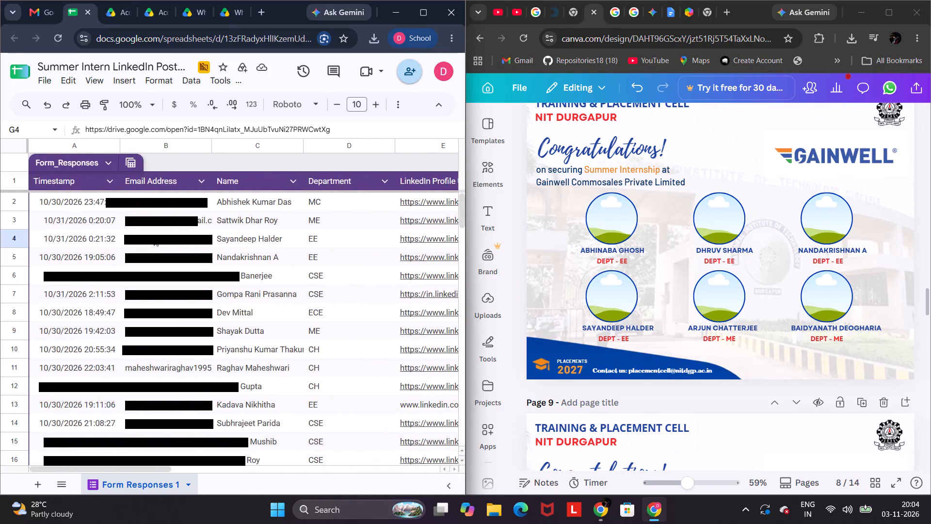
Remove the hyperlink from the student photo URL in cell G4 of the Gainwell Commosales row.
click(245, 254)
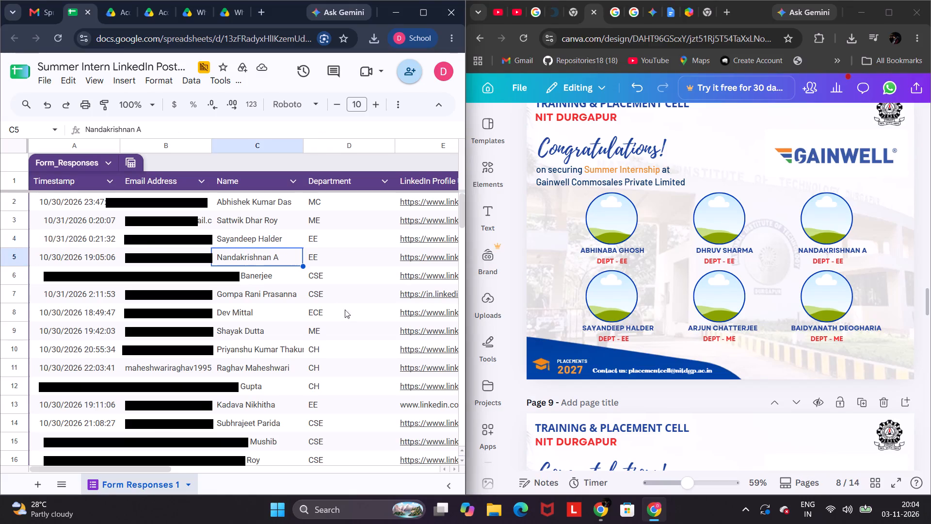
click(285, 243)
scroll(322, 253, left, 1)
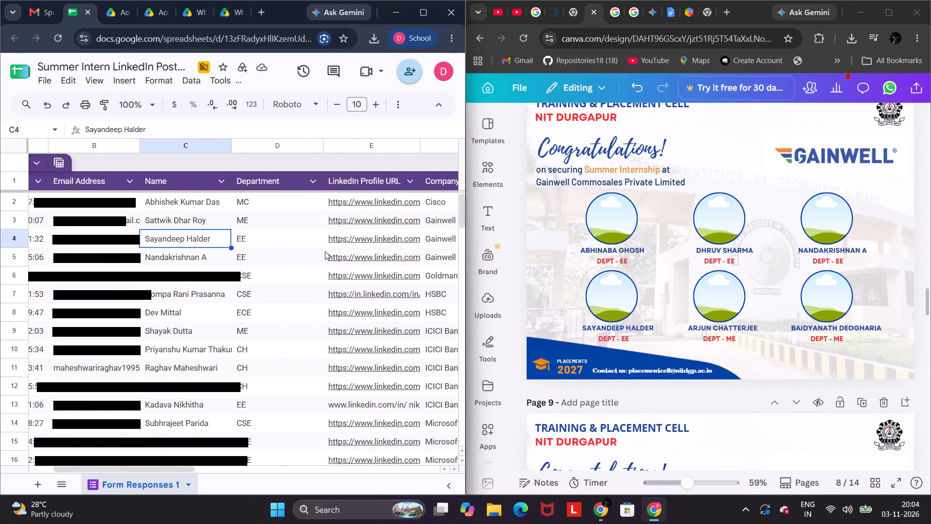
right_click(325, 251)
click(227, 246)
click(281, 240)
scroll(281, 240, left, 2)
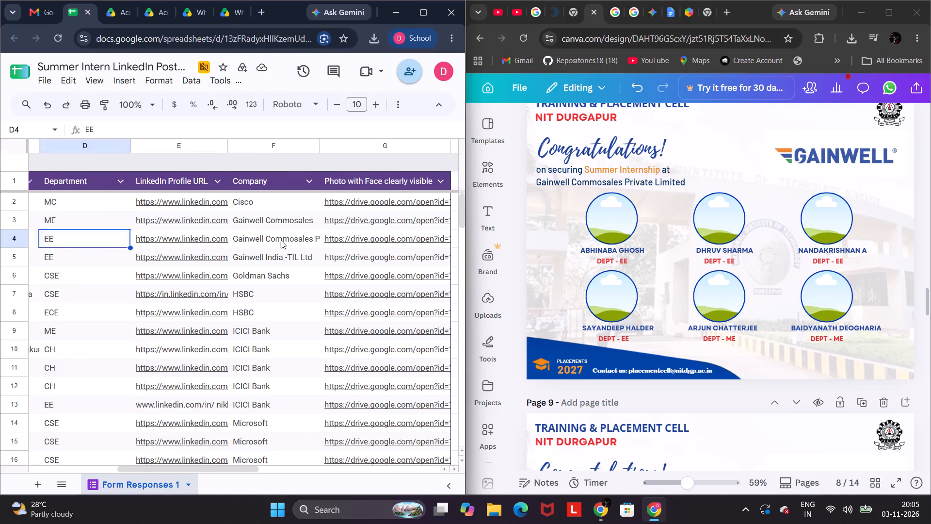
scroll(281, 240, left, 2)
click(270, 237)
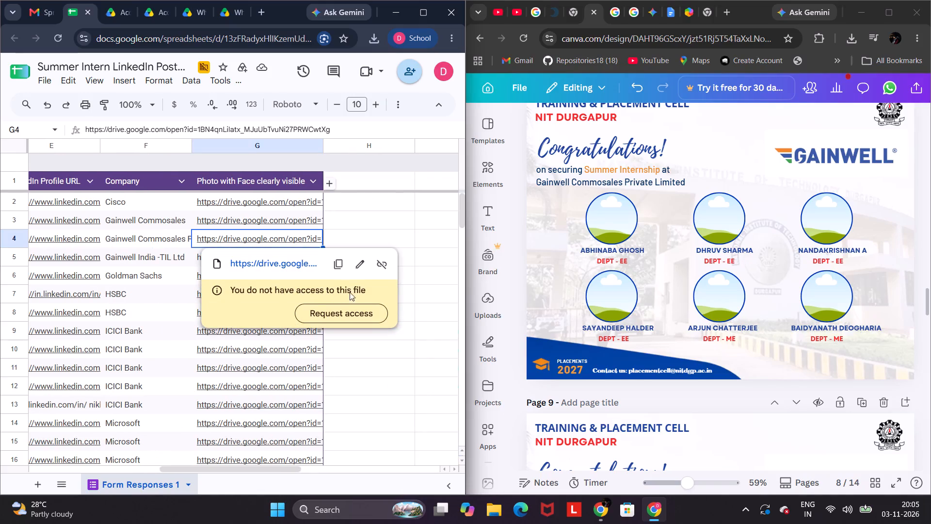
click(385, 264)
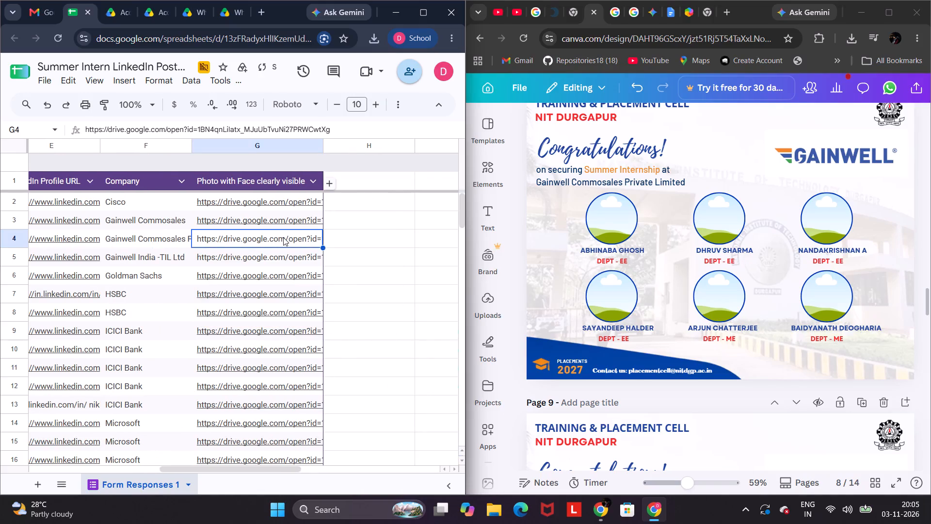
Copy the full photo URL text from cell G4 and open that Drive link in a new browser tab.
click(283, 237)
right_click(283, 237)
triple_click(247, 243)
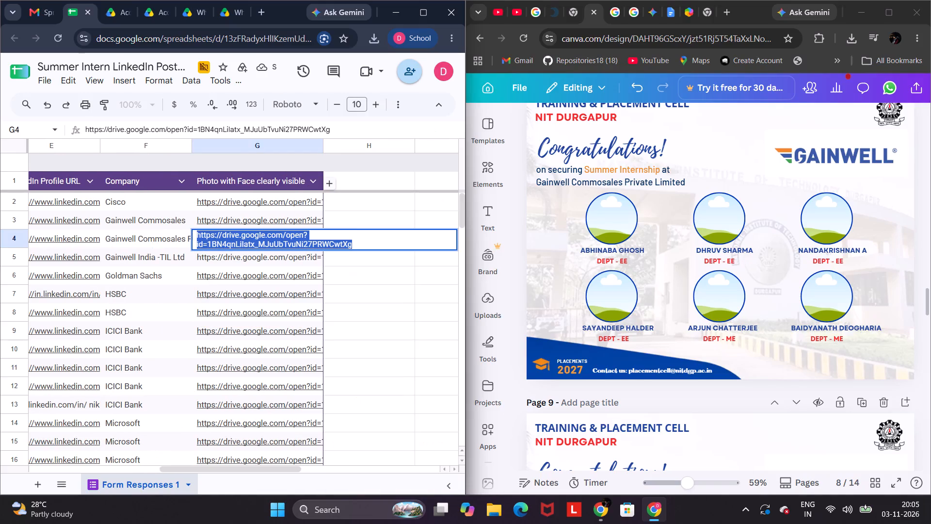
key(ctrl+c)
click(367, 270)
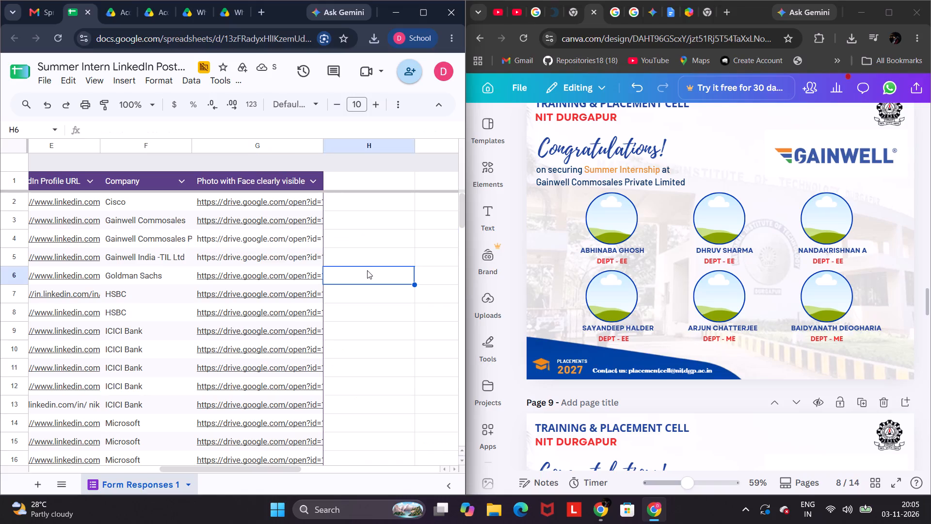
click(269, 5)
click(265, 7)
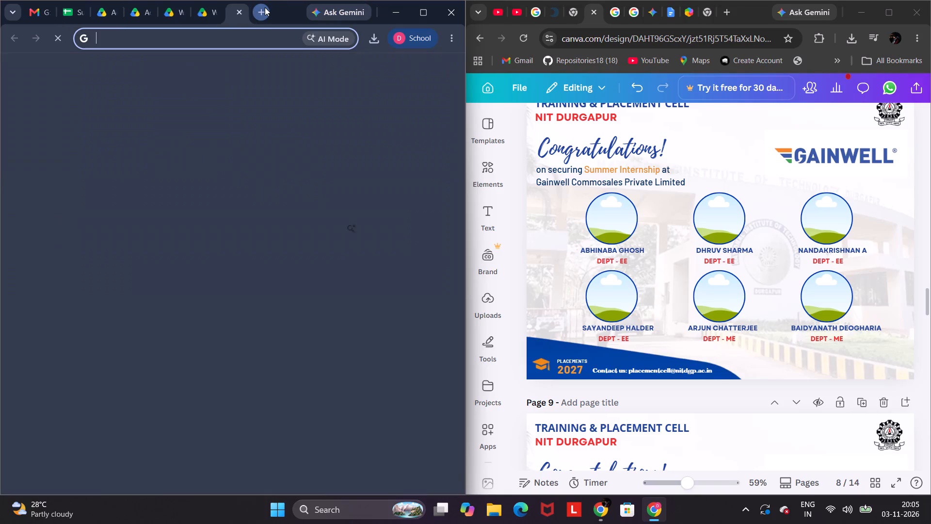
key(ctrl+v)
key(Return)
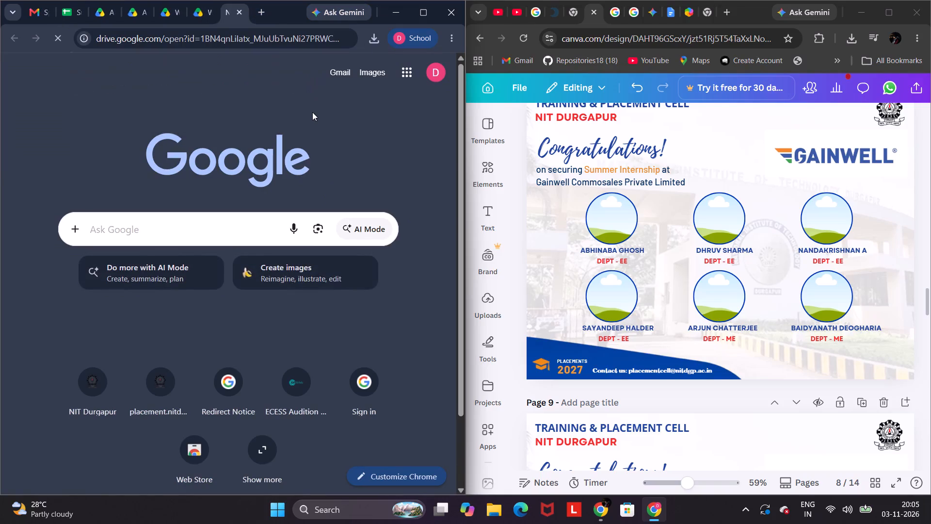